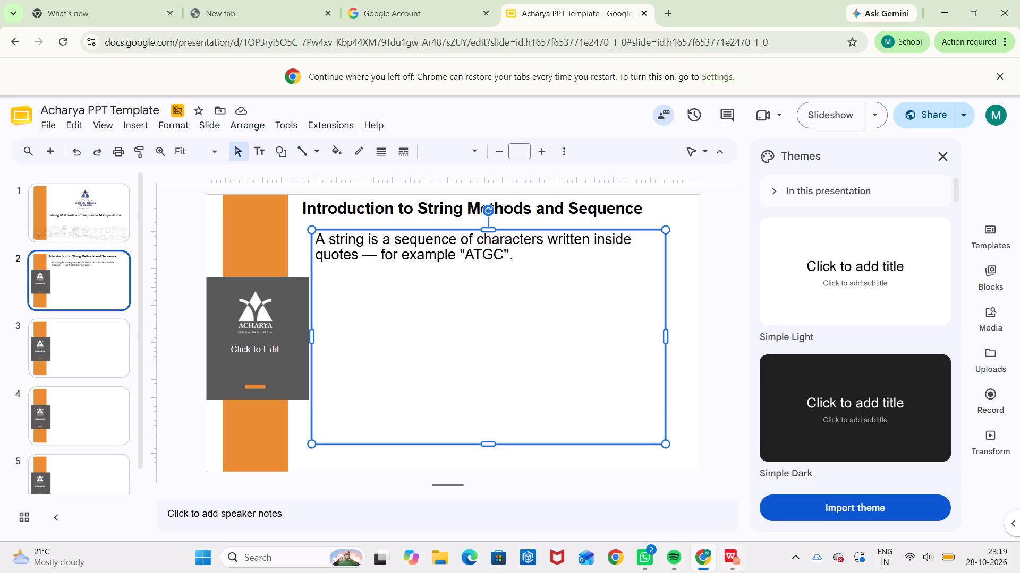
Copy the "Sequence manipulation means working with characters by position" bullet from WPS slide 2 and paste it below the first paragraph in Google Slides.
left_click(731, 560)
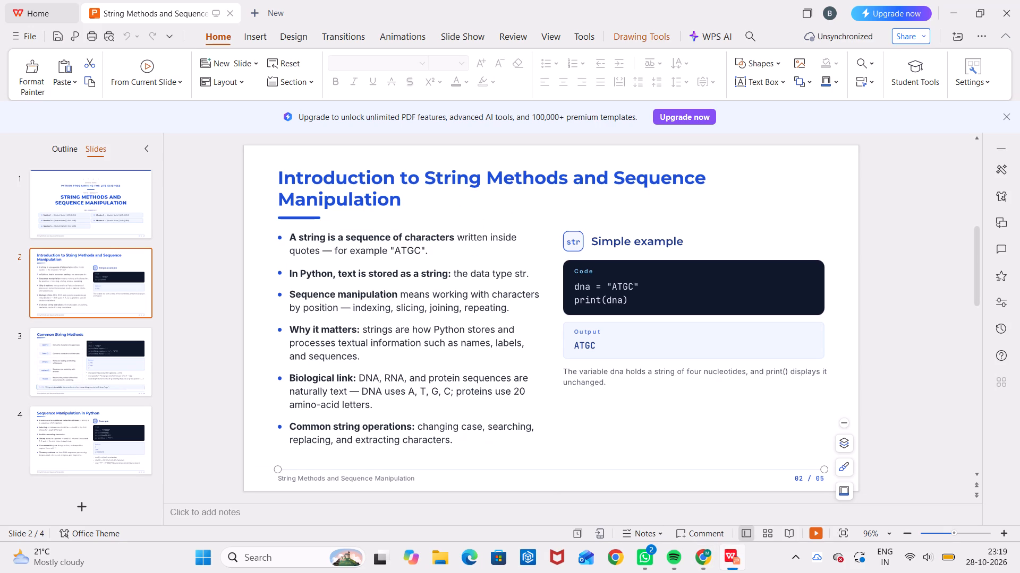
left_click_drag(290, 295, 524, 305)
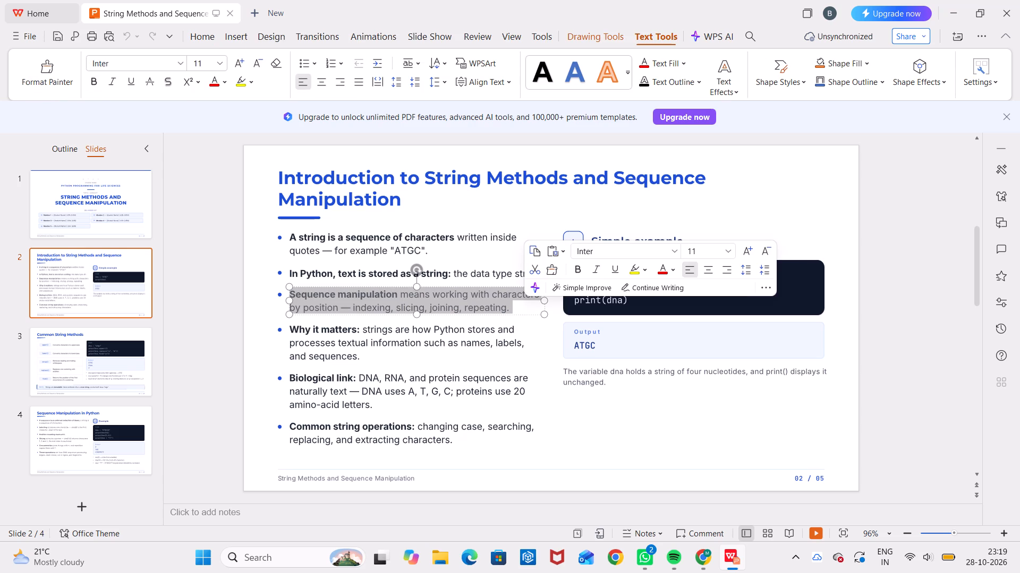
left_click(535, 250)
left_click(729, 558)
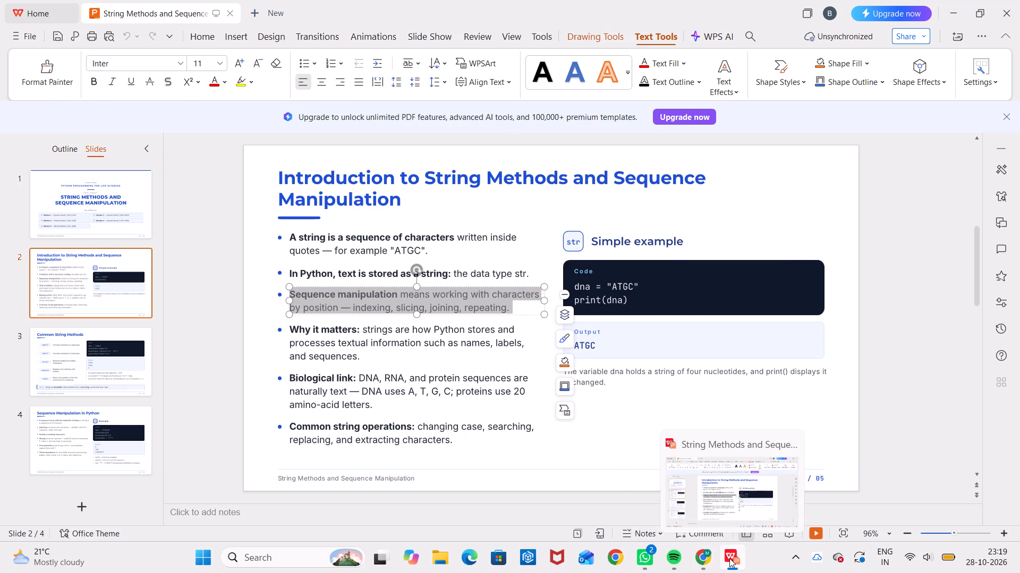
left_click(328, 277)
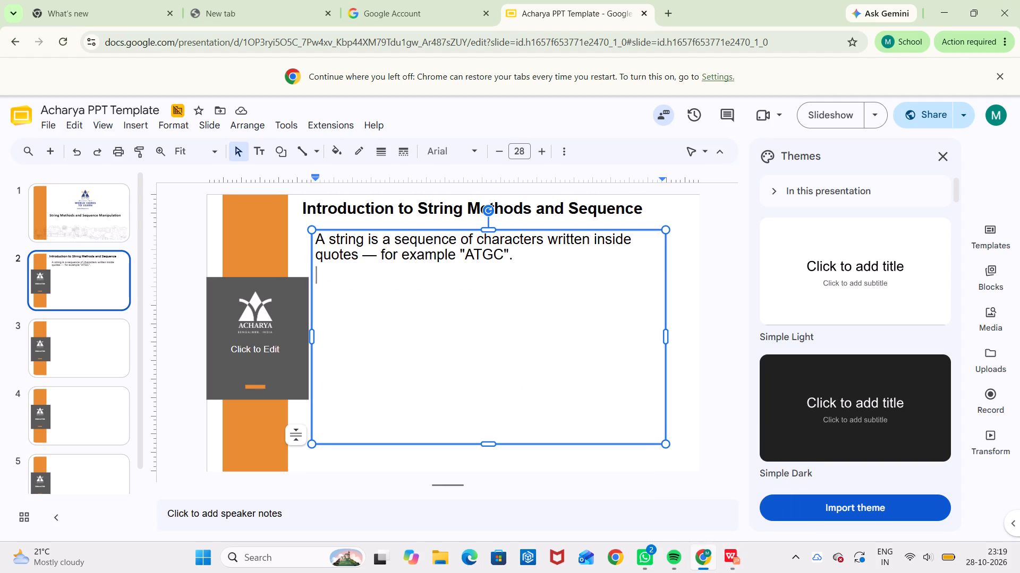
key("ctrl+v")
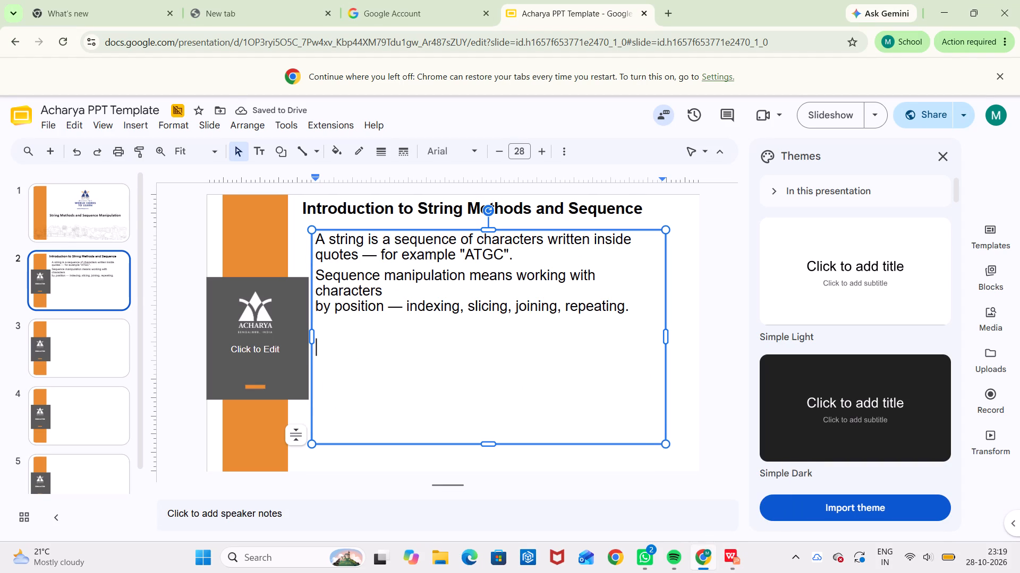
left_click(317, 326)
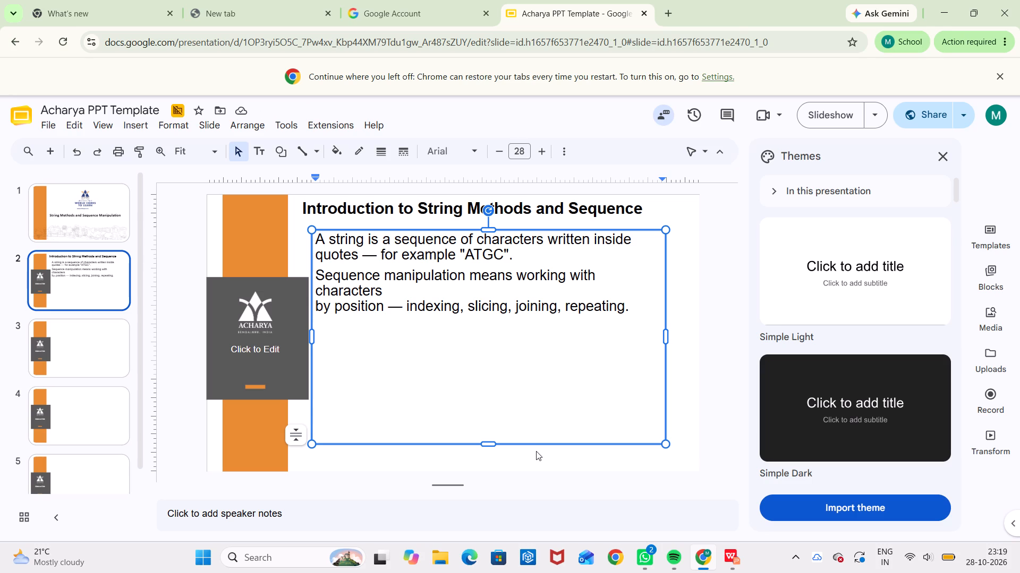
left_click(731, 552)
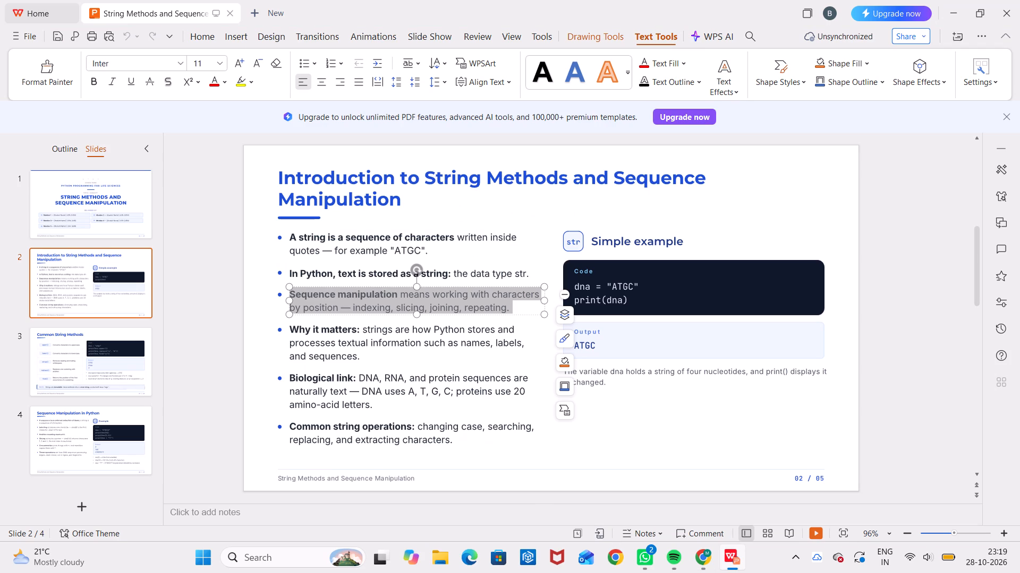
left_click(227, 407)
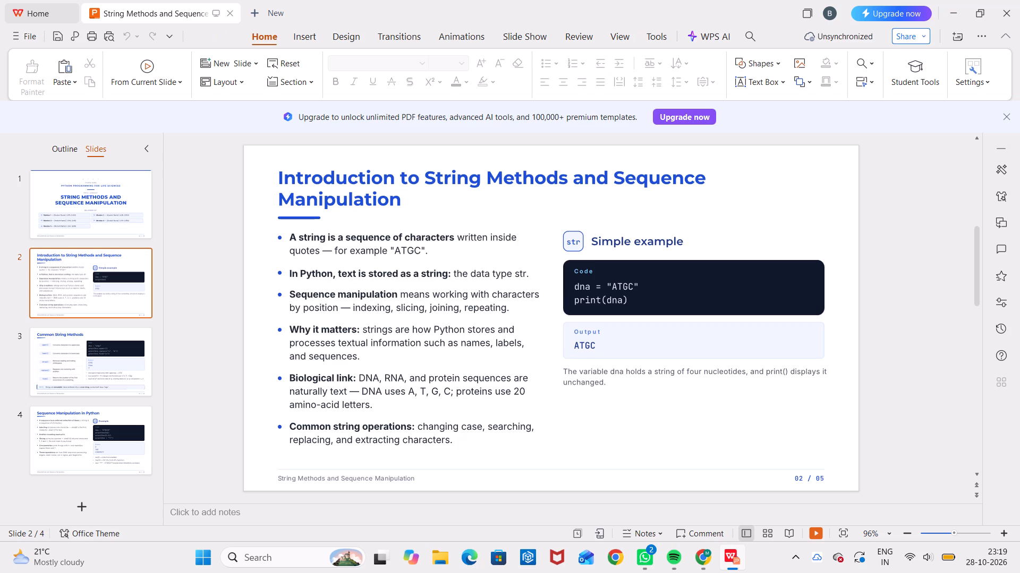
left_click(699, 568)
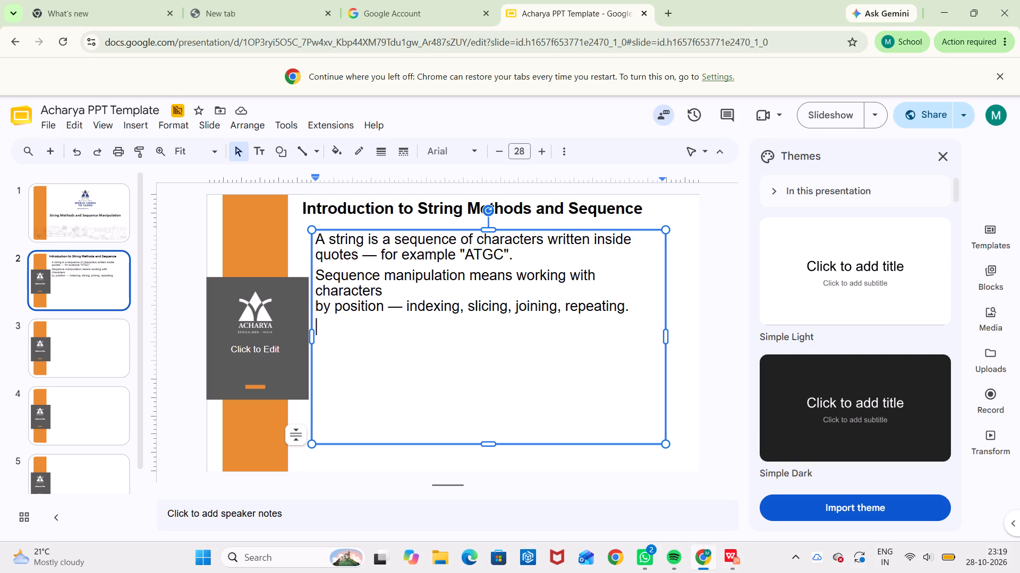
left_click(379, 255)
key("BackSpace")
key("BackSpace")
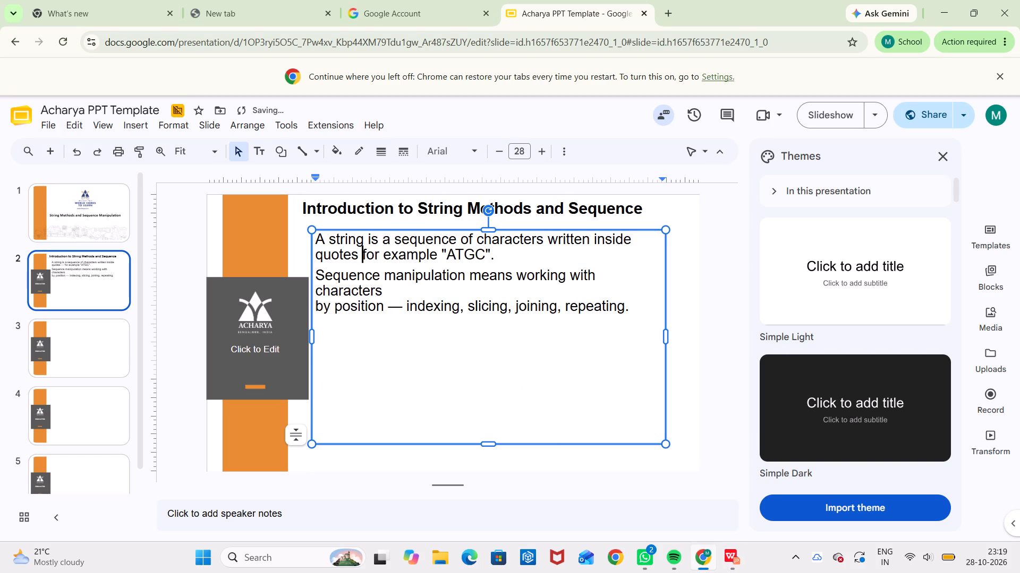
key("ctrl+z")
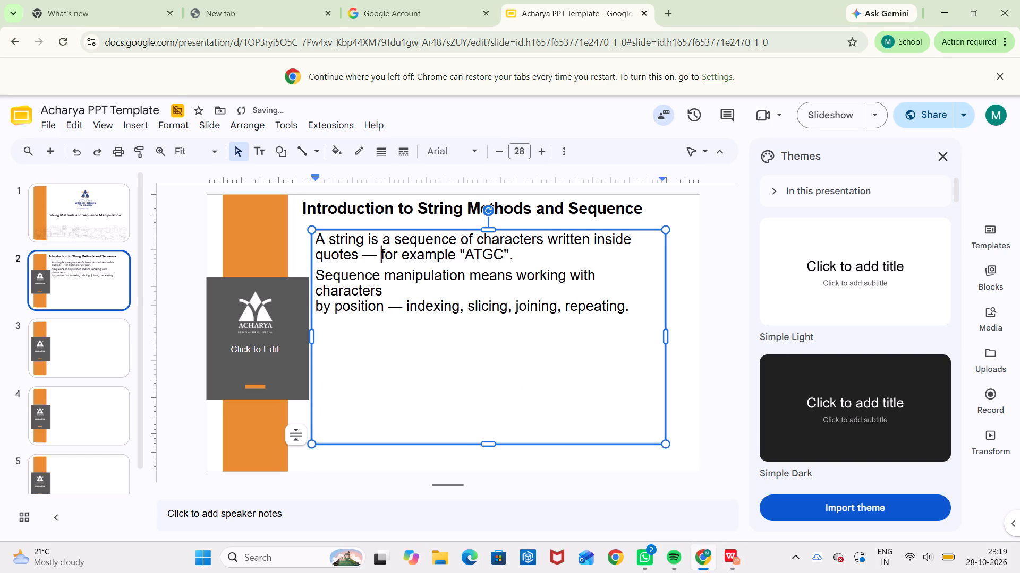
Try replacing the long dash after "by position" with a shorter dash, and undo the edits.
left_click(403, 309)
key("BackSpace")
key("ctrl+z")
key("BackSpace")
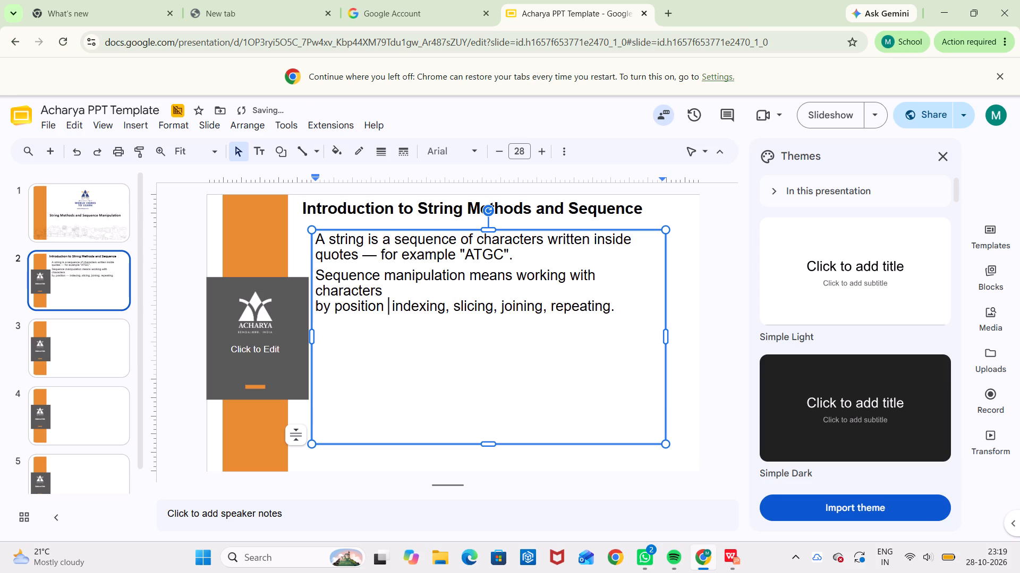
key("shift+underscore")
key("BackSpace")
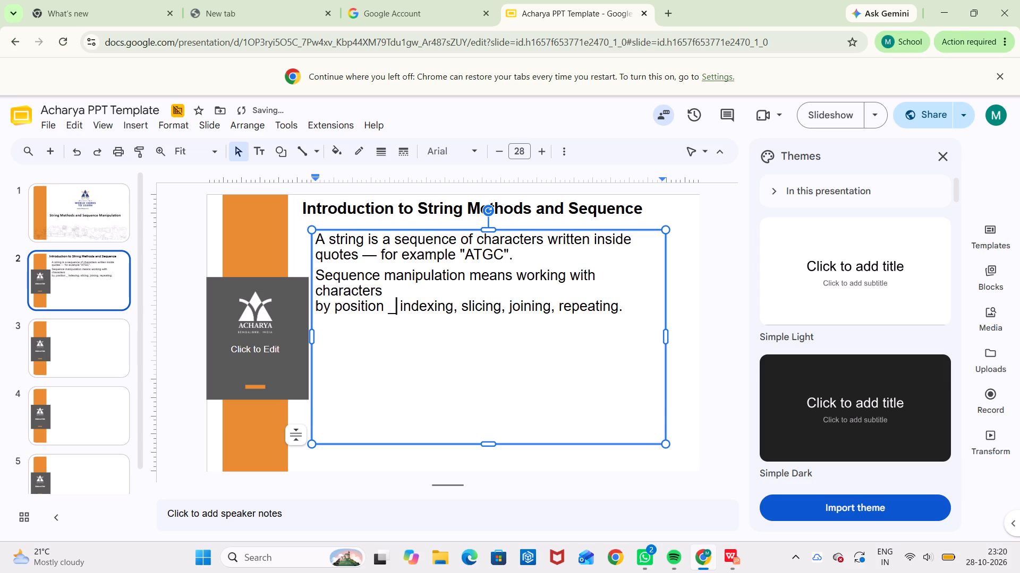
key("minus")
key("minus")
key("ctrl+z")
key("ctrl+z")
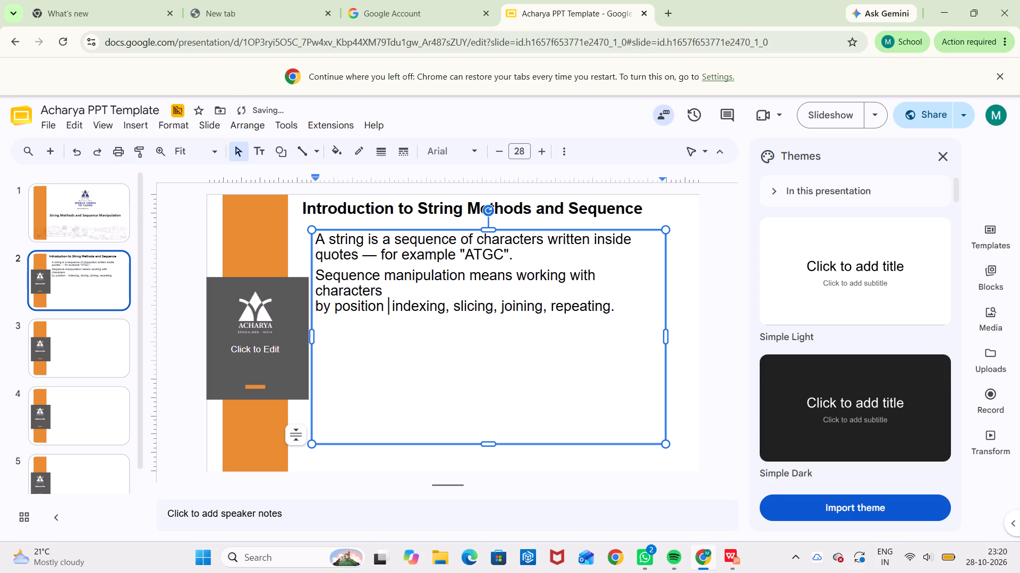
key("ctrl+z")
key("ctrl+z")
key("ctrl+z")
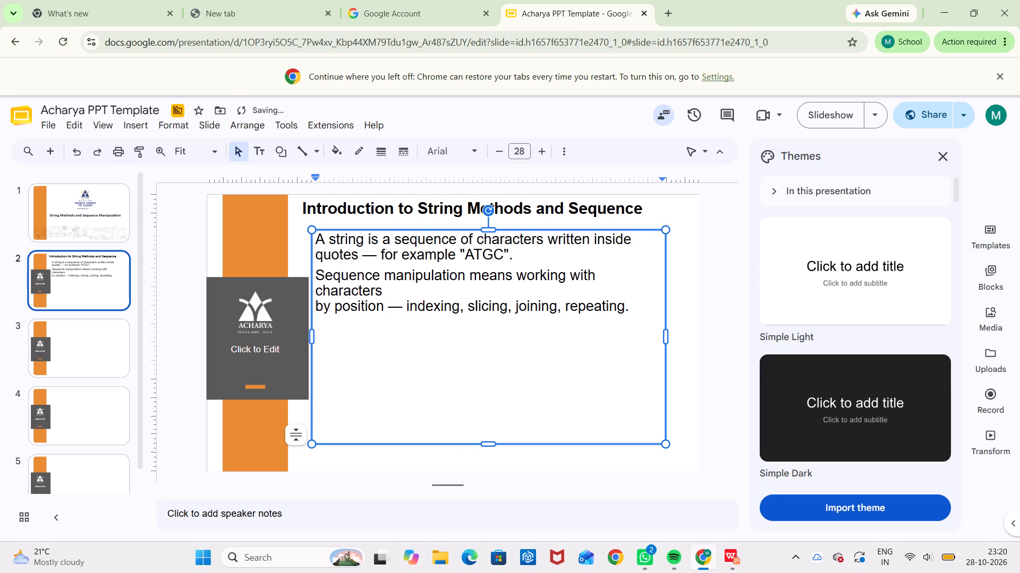
Replace the long dashes after "by position" and after "quotes" with short dashes (–) in the slide 2 body text.
key("BackSpace")
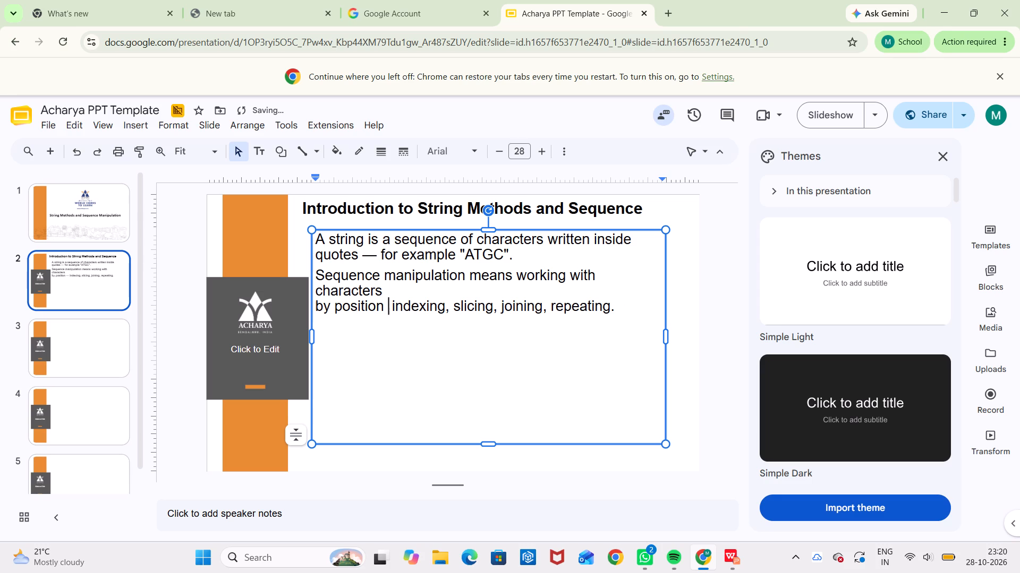
key("shift+underscore")
key("BackSpace")
type("--")
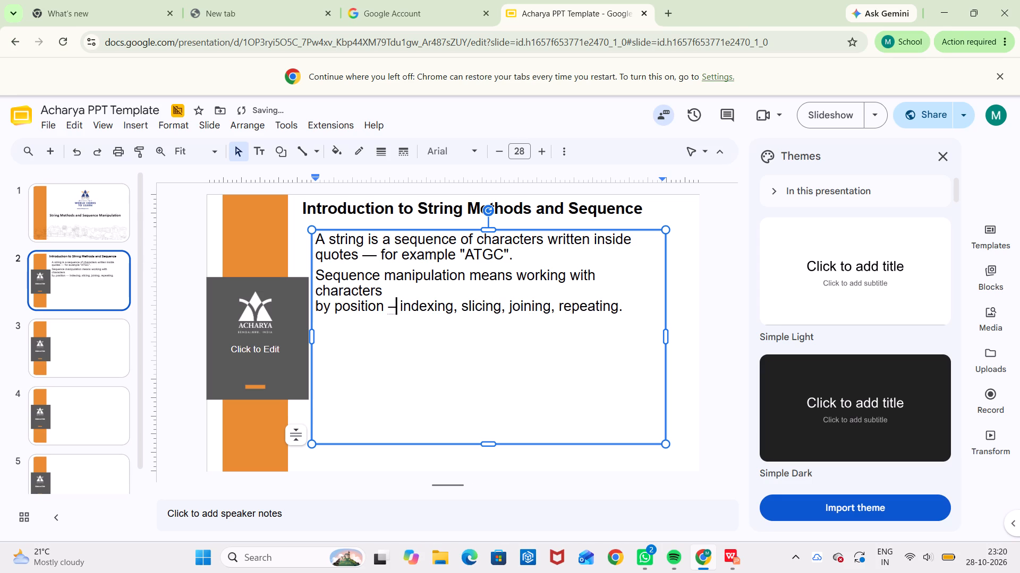
left_click(377, 254)
key("BackSpace")
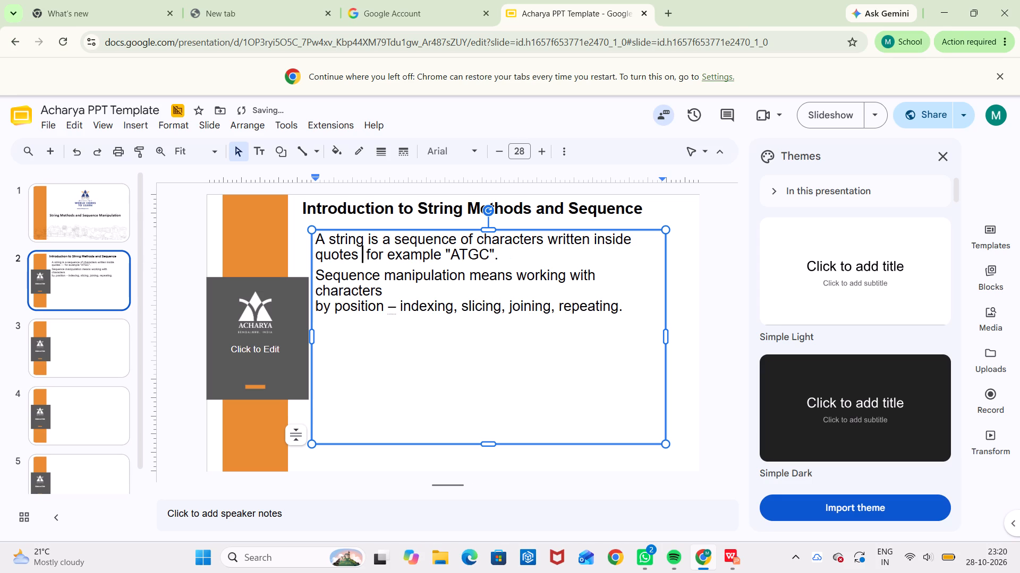
type("--")
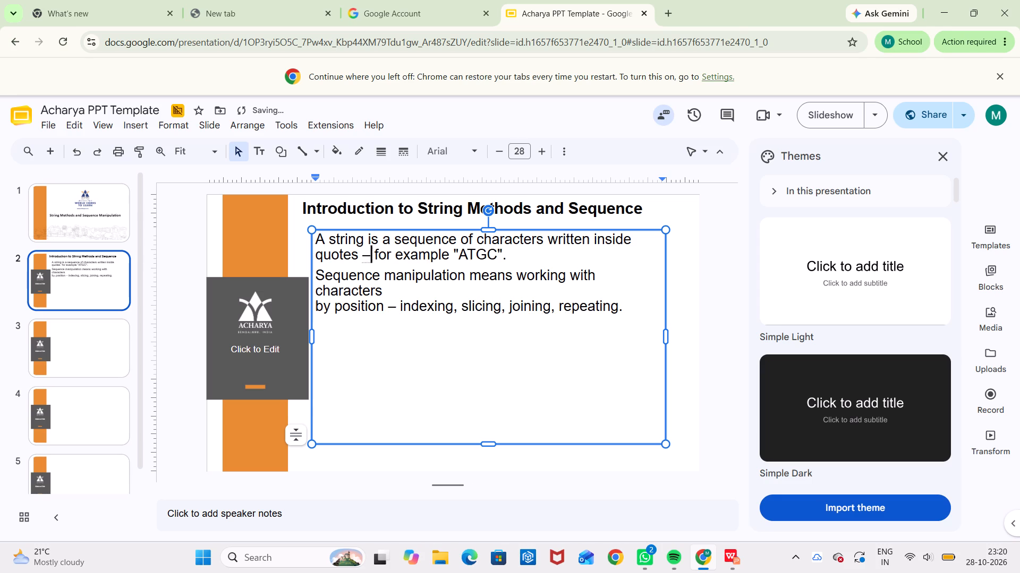
left_click(618, 314)
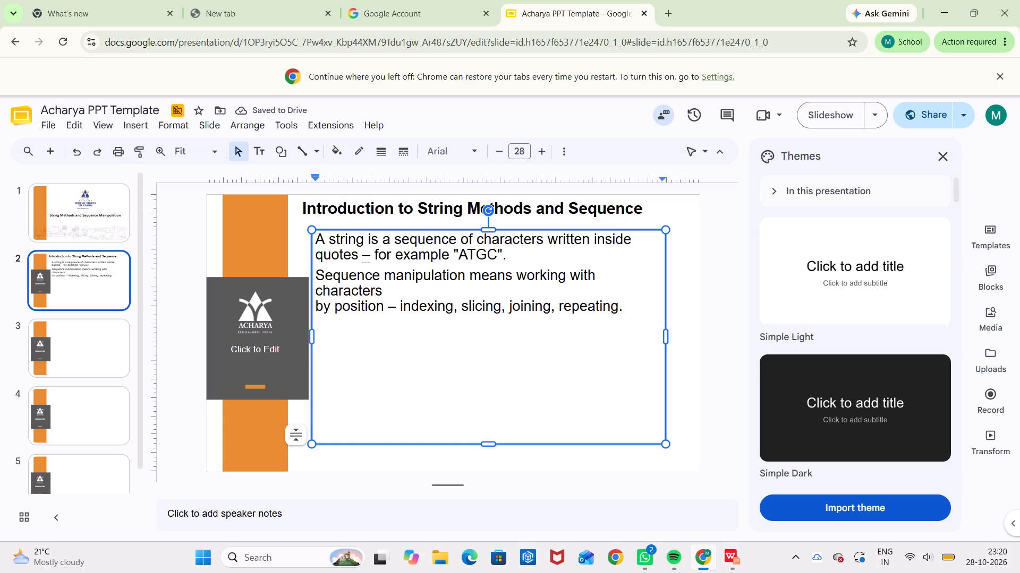
left_click(320, 322)
Copy "In Python, text is stored as a string" from the WPS deck and paste it as its own paragraph above "Sequence manipulation" in Google Slides.
left_click(727, 564)
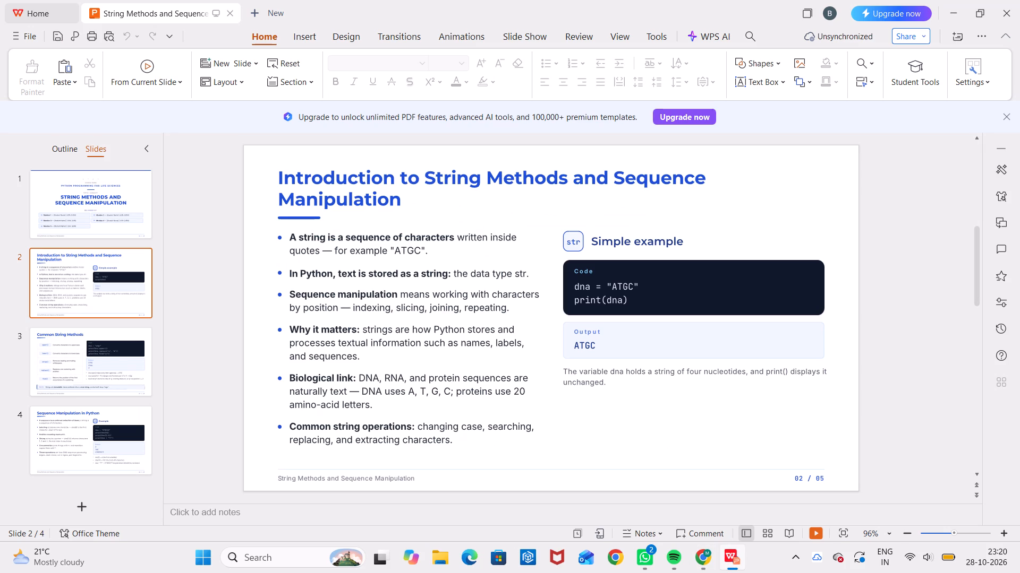
left_click(291, 273)
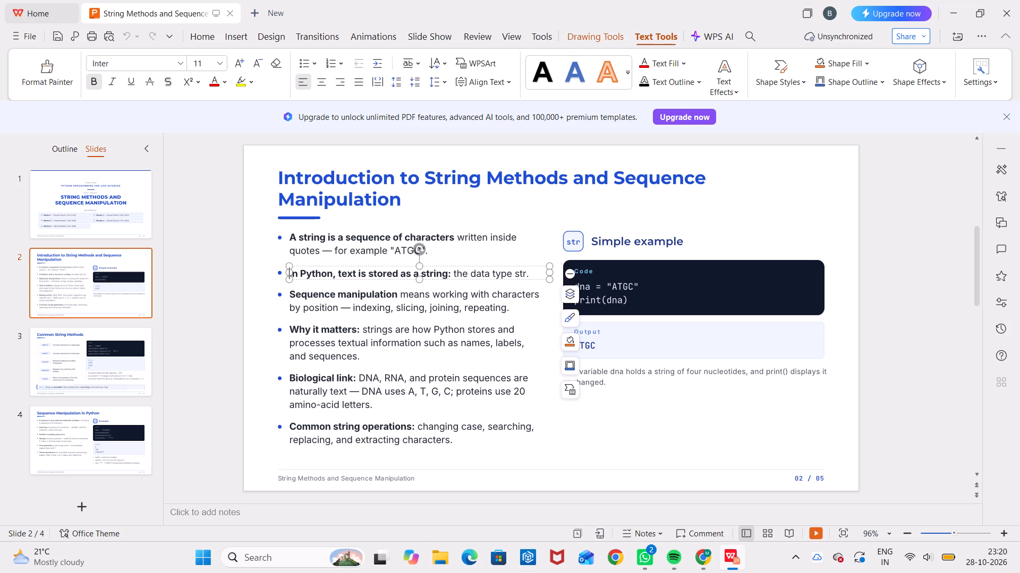
left_click(241, 414)
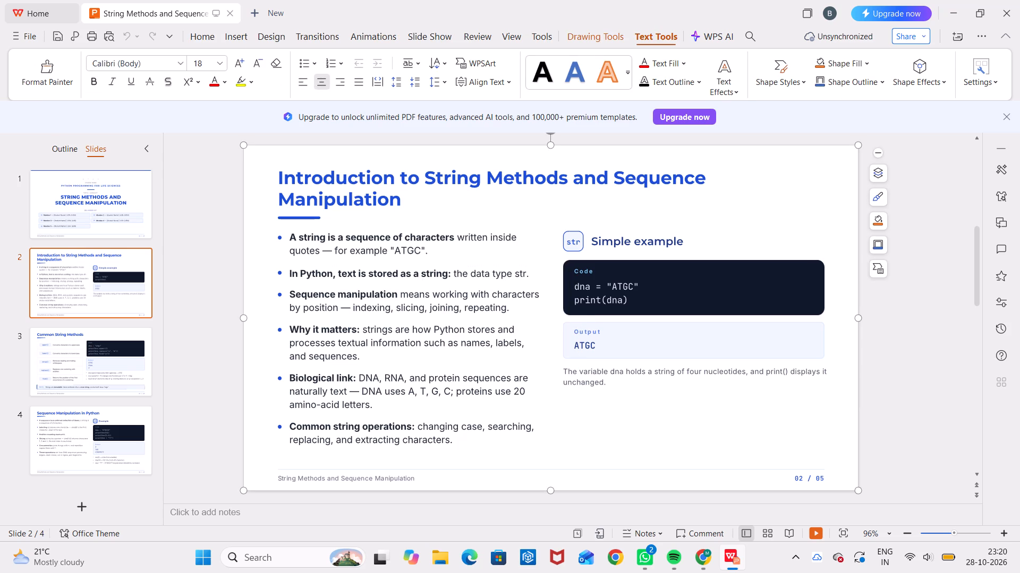
left_click_drag(290, 273, 448, 276)
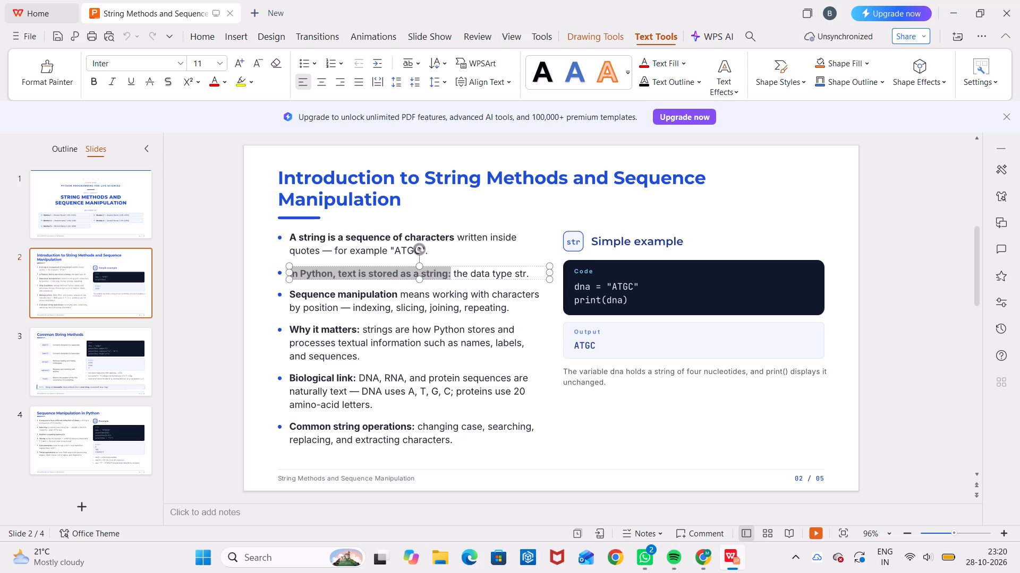
left_click_drag(448, 276, 446, 276)
left_click(459, 219)
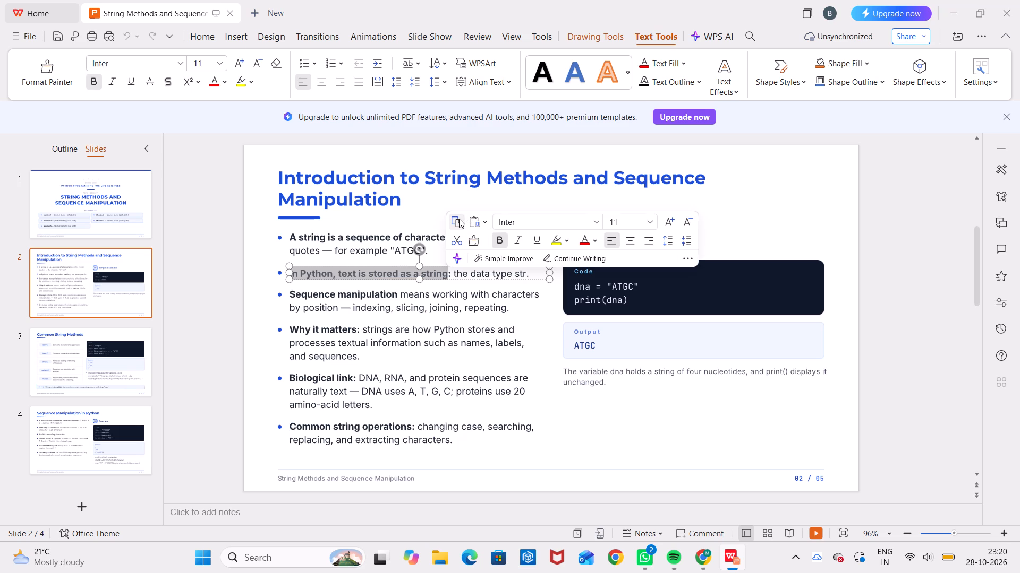
left_click(701, 559)
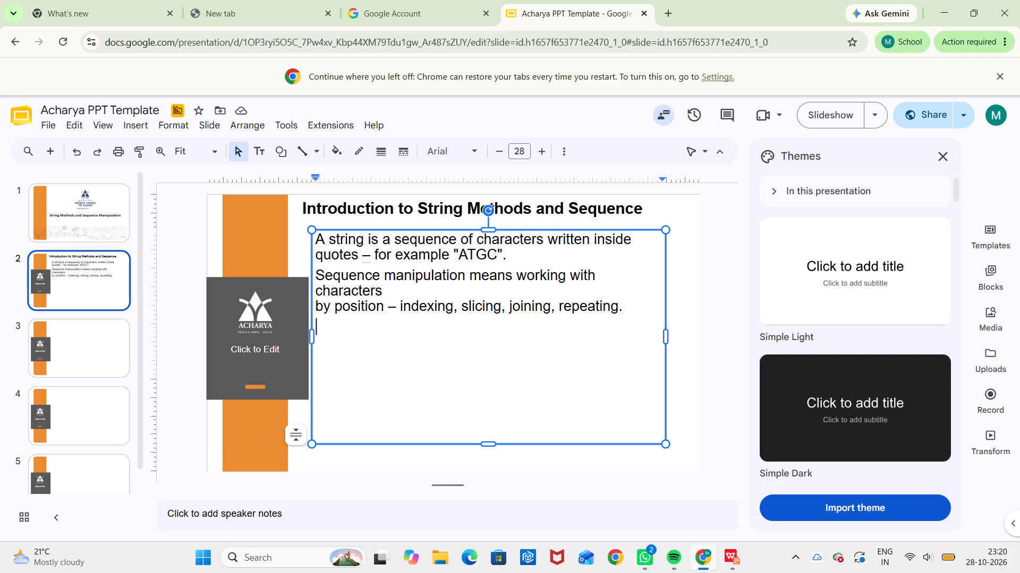
left_click(316, 271)
key("ctrl+v")
key("Return")
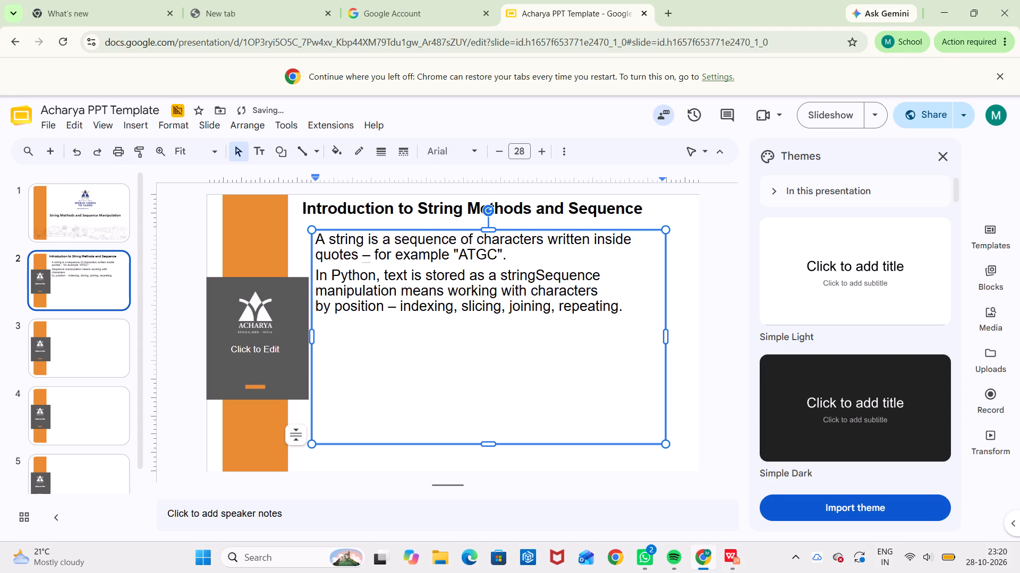
left_click(319, 344)
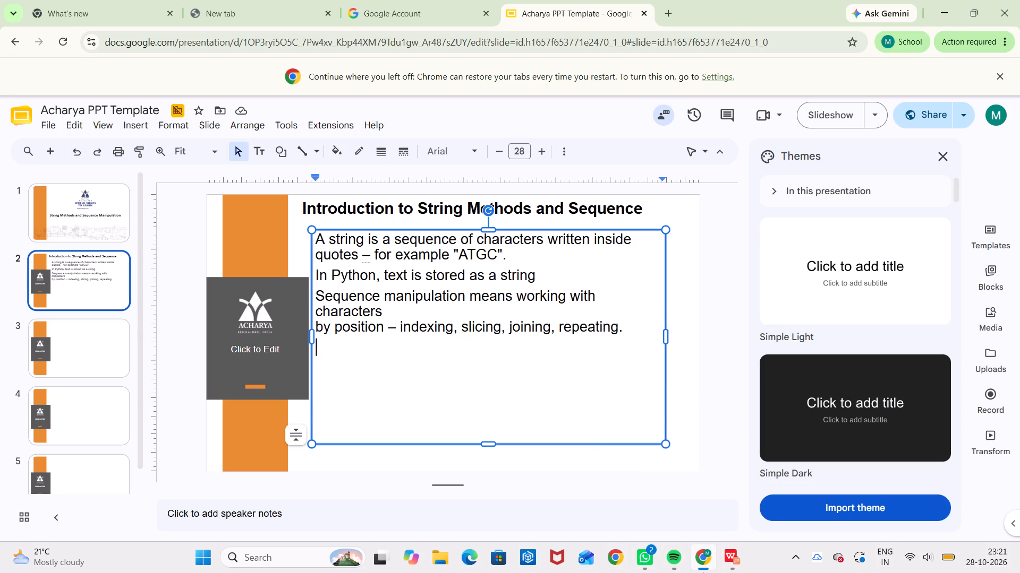
Copy the "Why it matters" bullet from WPS slide 2 and paste it below the "Sequence manipulation" paragraph in Google Slides.
left_click(727, 557)
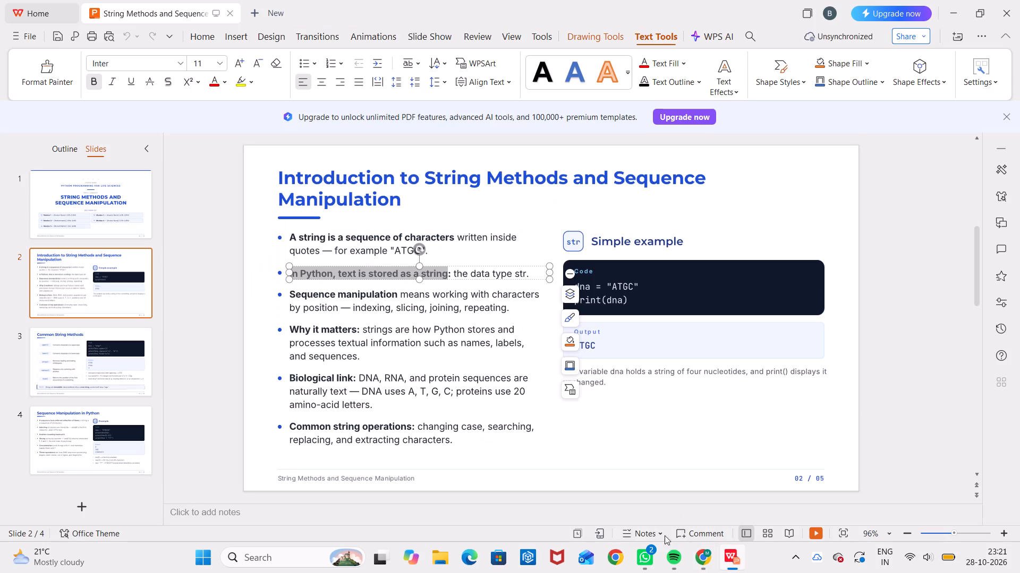
left_click(543, 473)
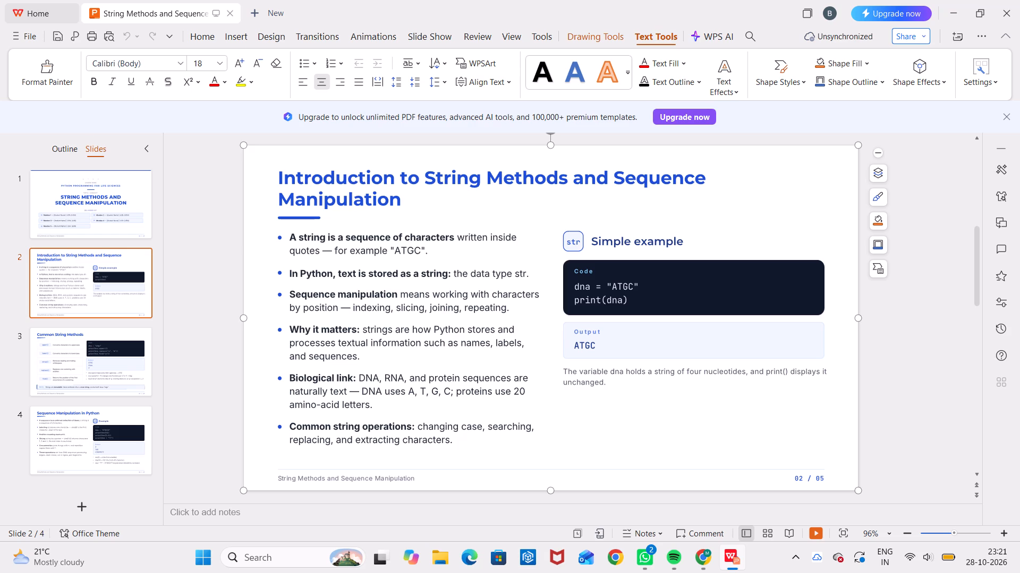
left_click_drag(291, 327, 392, 364)
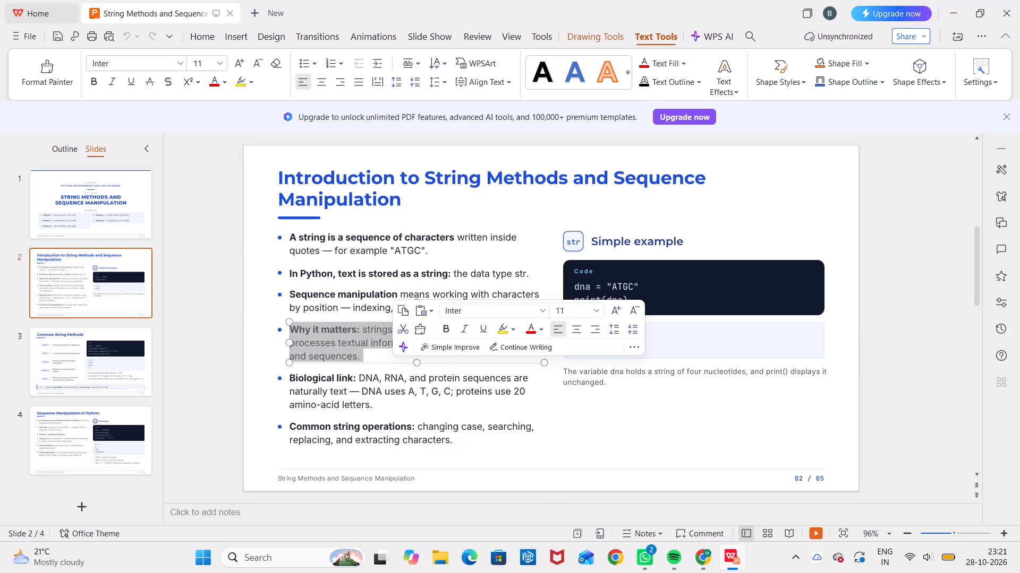
left_click(404, 305)
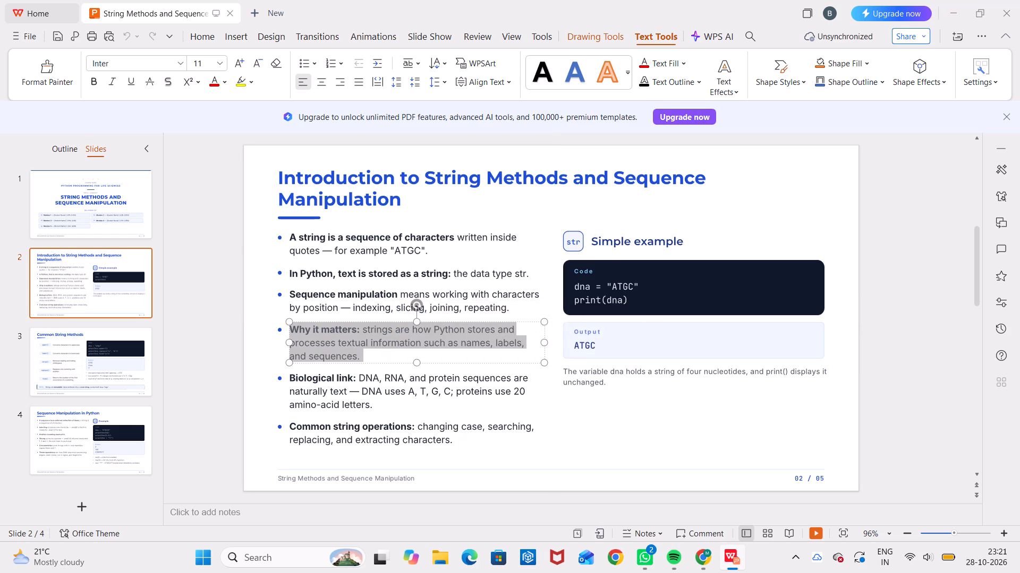
left_click(701, 560)
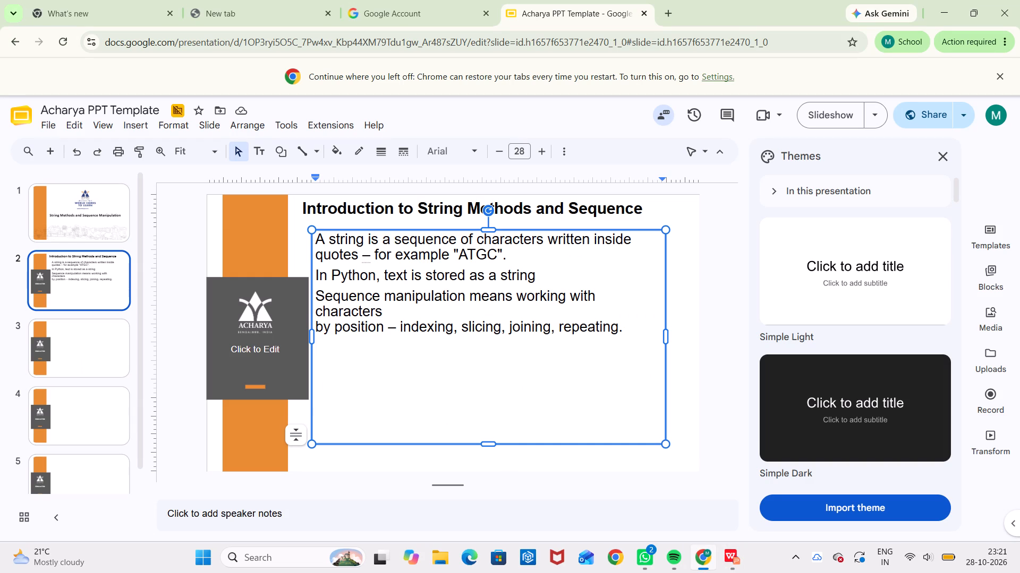
key("ctrl+v")
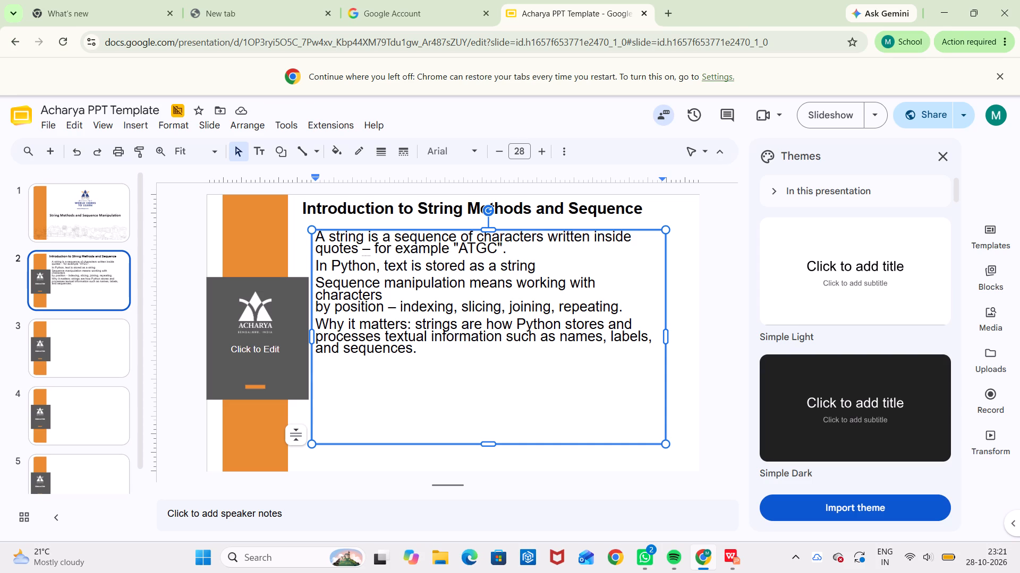
Copy the "Biological link" bullet from WPS slide 2 and paste it below the "Why it matters" paragraph in Google Slides.
left_click(319, 366)
left_click(734, 557)
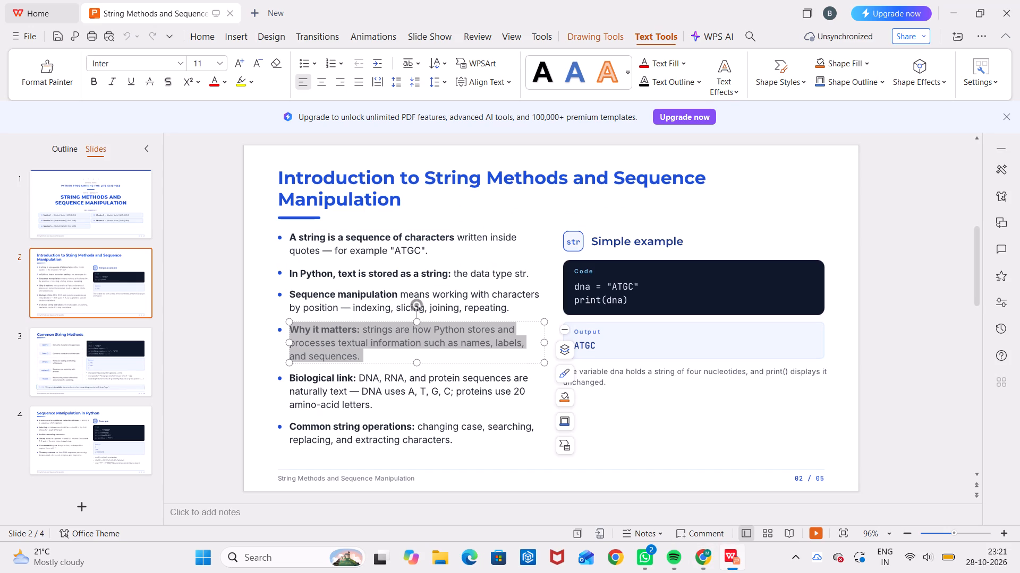
left_click(291, 377)
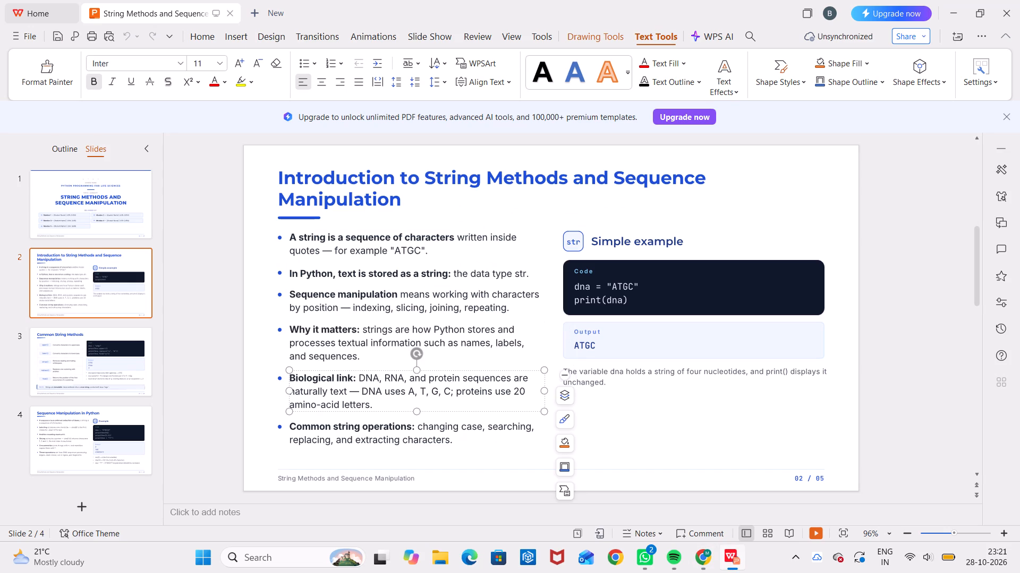
left_click_drag(291, 377, 359, 393)
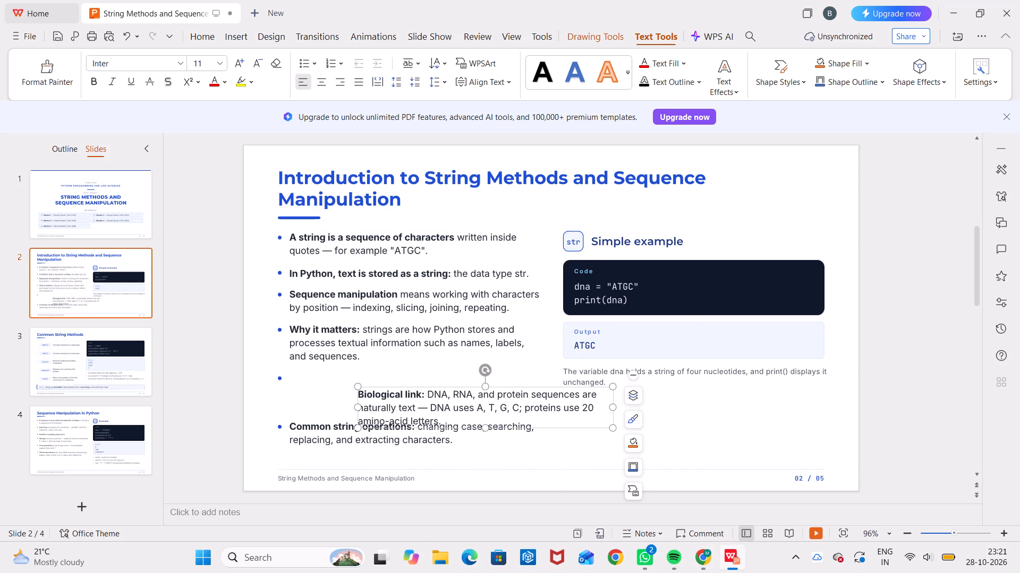
key("ctrl+z")
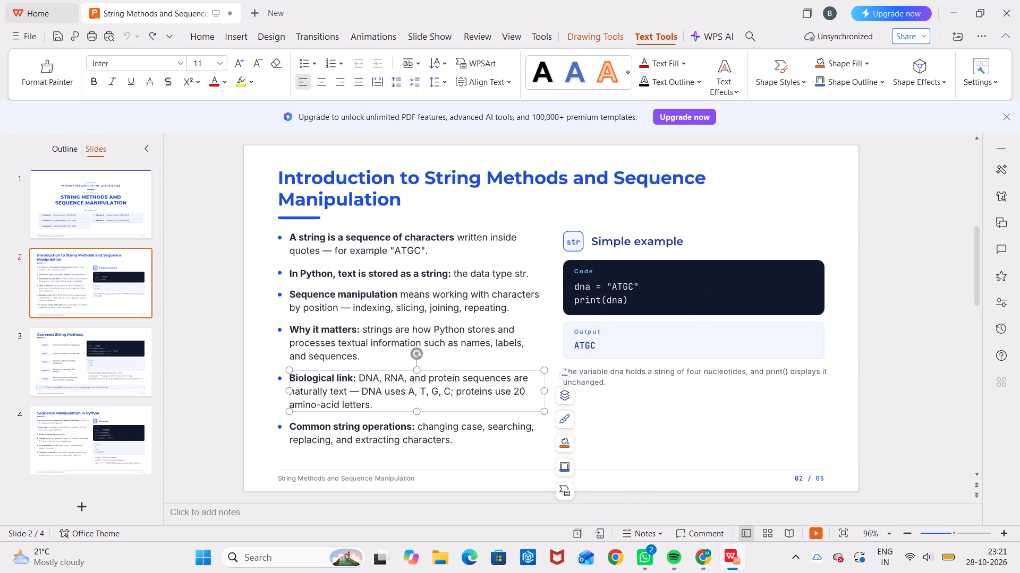
left_click(220, 355)
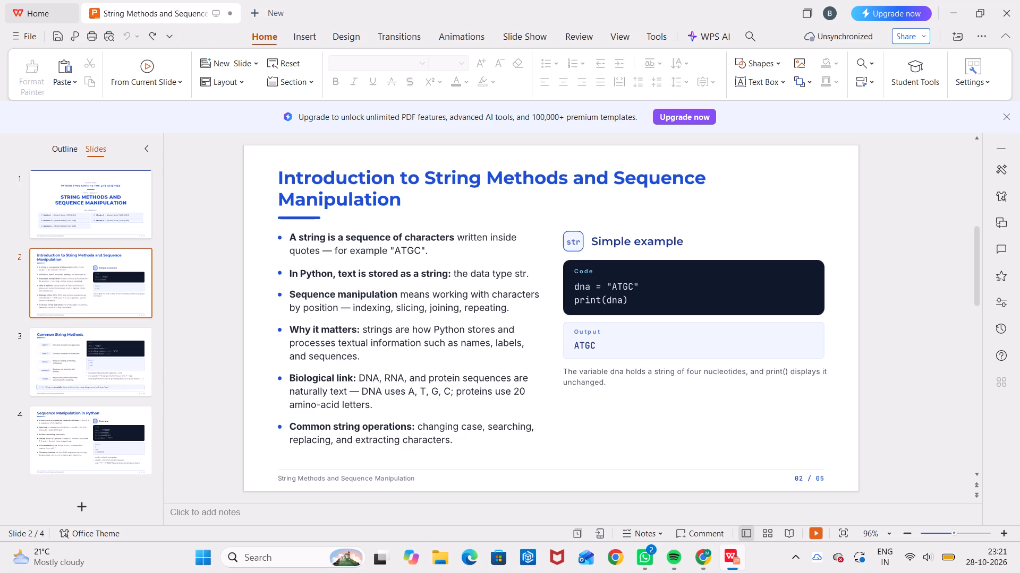
left_click_drag(290, 376, 398, 411)
left_click(408, 362)
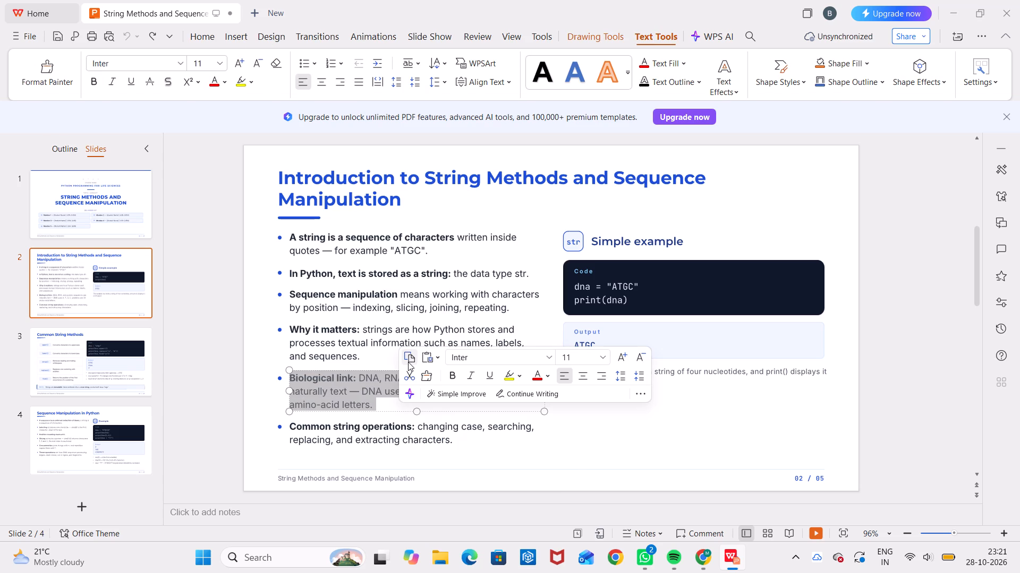
left_click(708, 553)
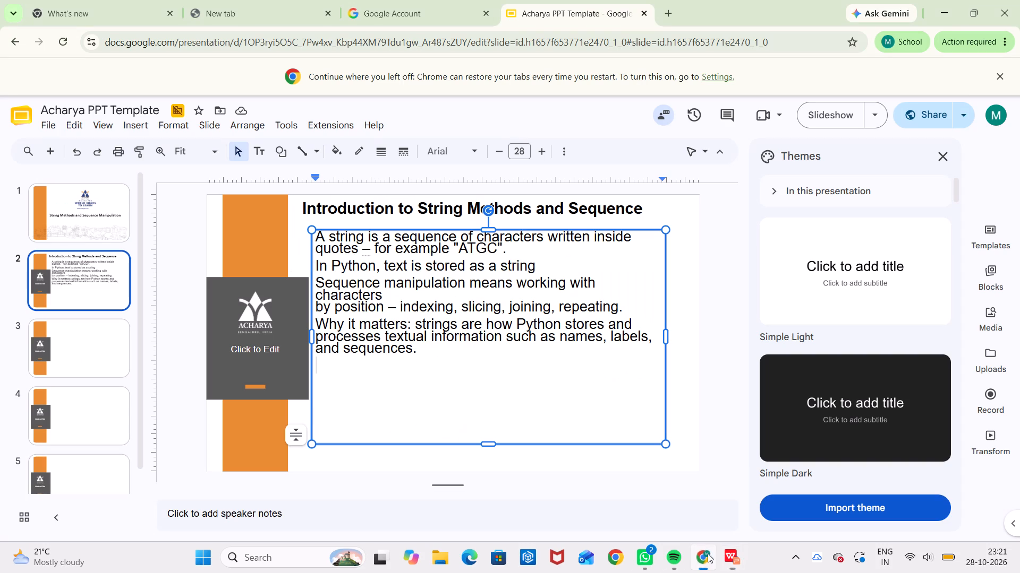
key("ctrl+v")
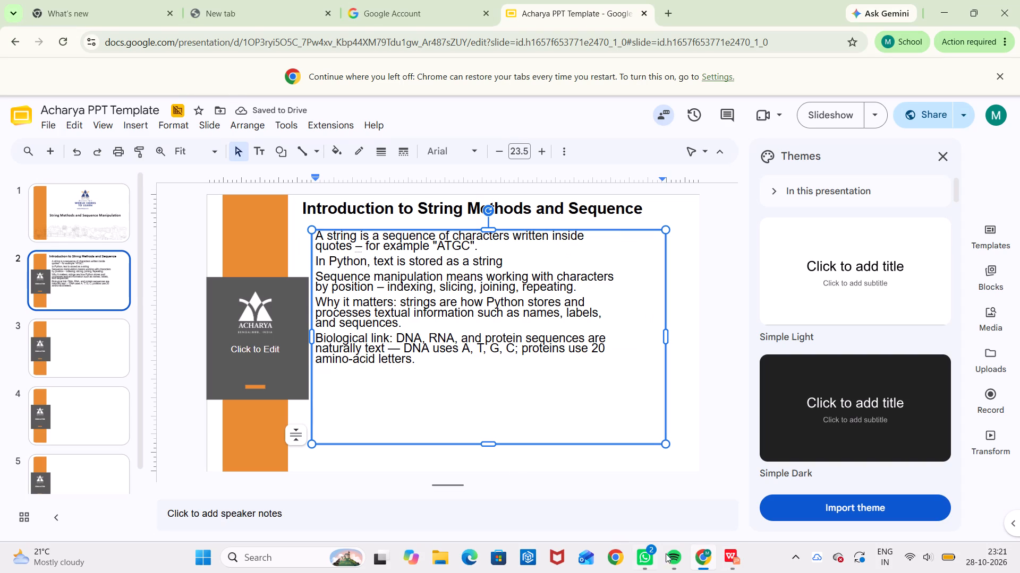
Replace the long dash after "naturally text" with a short dash (–) in the "Biological link" paragraph.
left_click(403, 350)
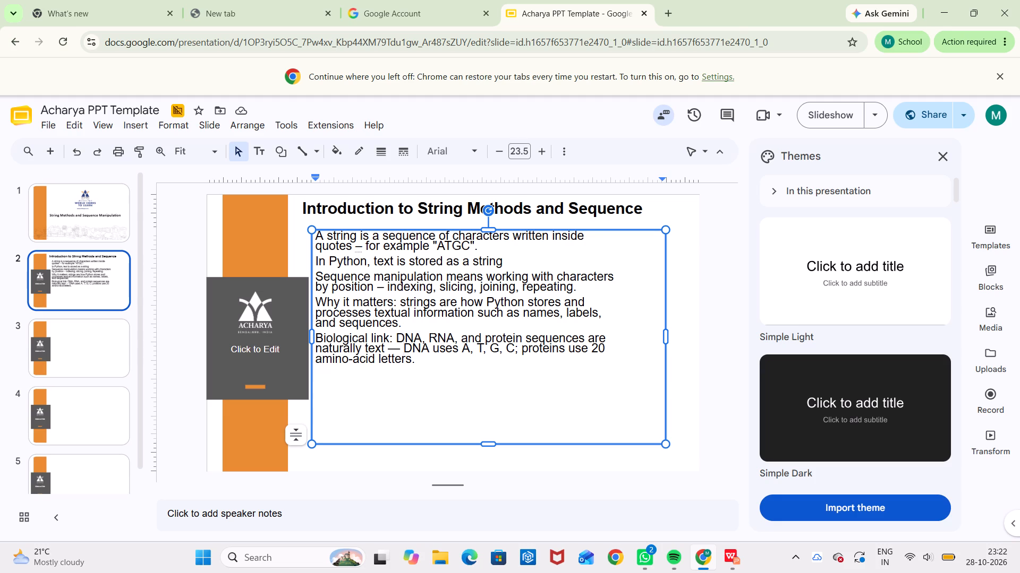
key("BackSpace")
key("BackSpace")
type("__")
key("BackSpace")
key("BackSpace")
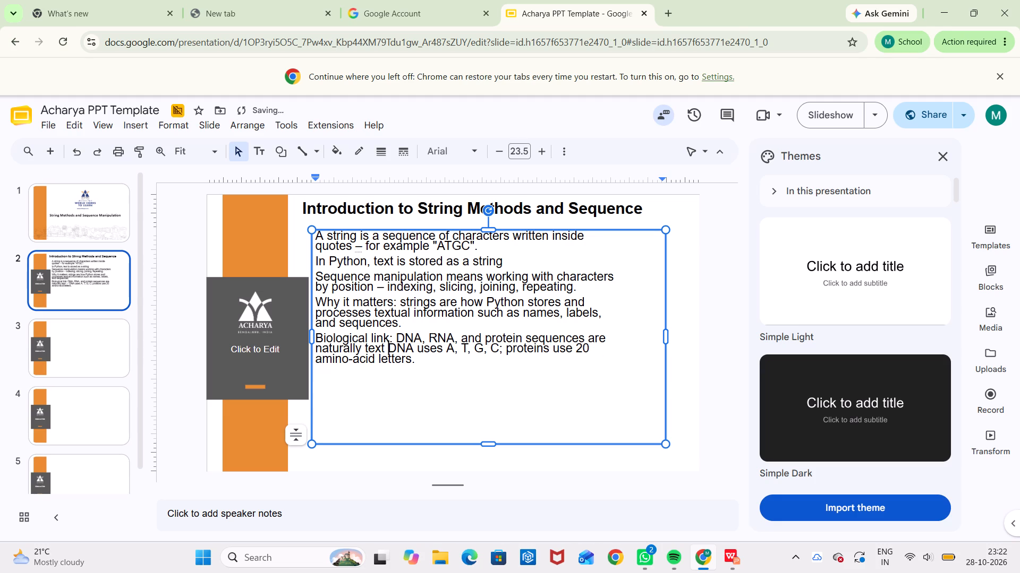
type("--")
key("space")
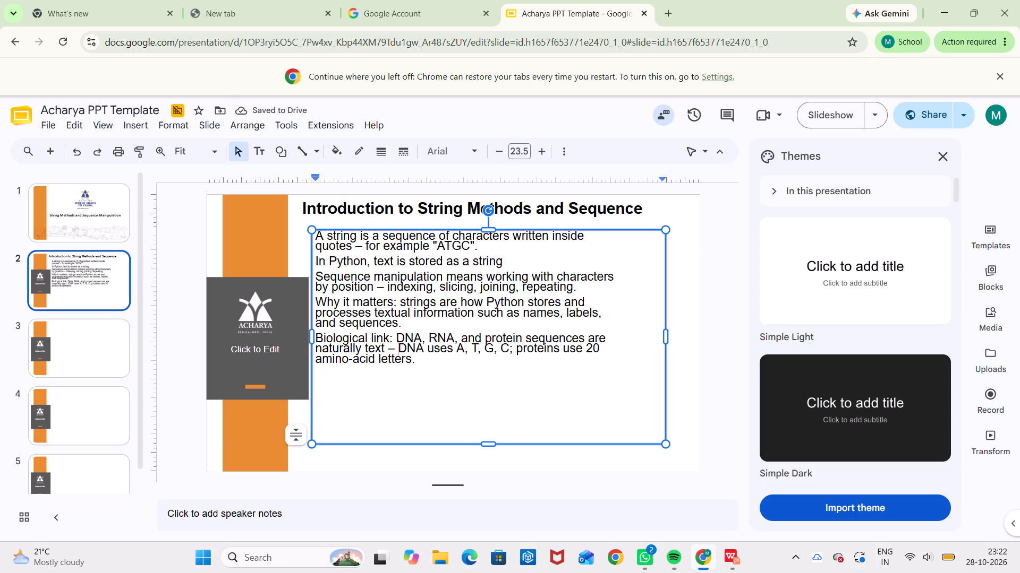
Copy the full "Common string operations" bullet from WPS slide 2 and return to the Google Slides deck.
left_click(726, 559)
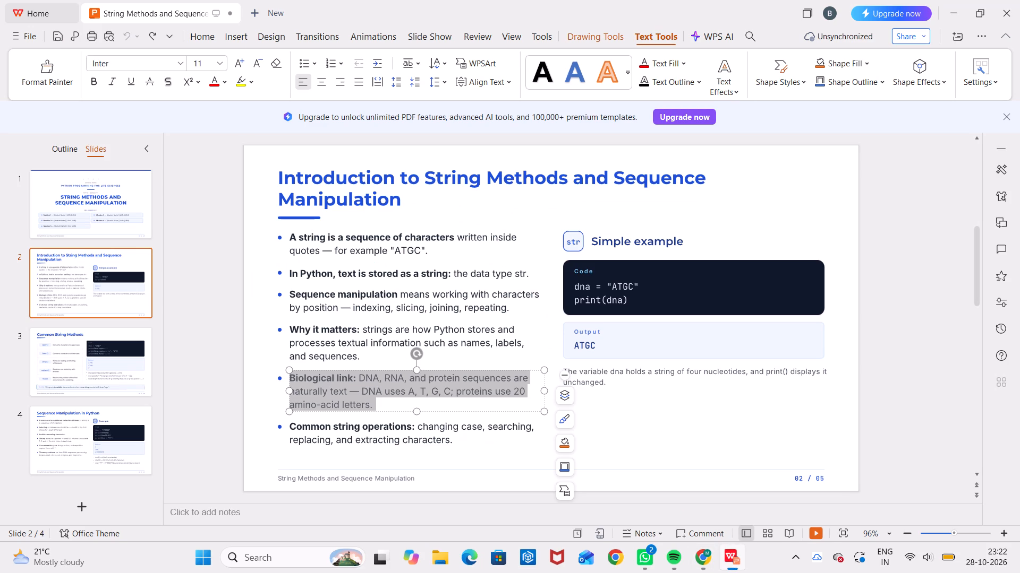
left_click(291, 422)
left_click_drag(291, 422, 372, 427)
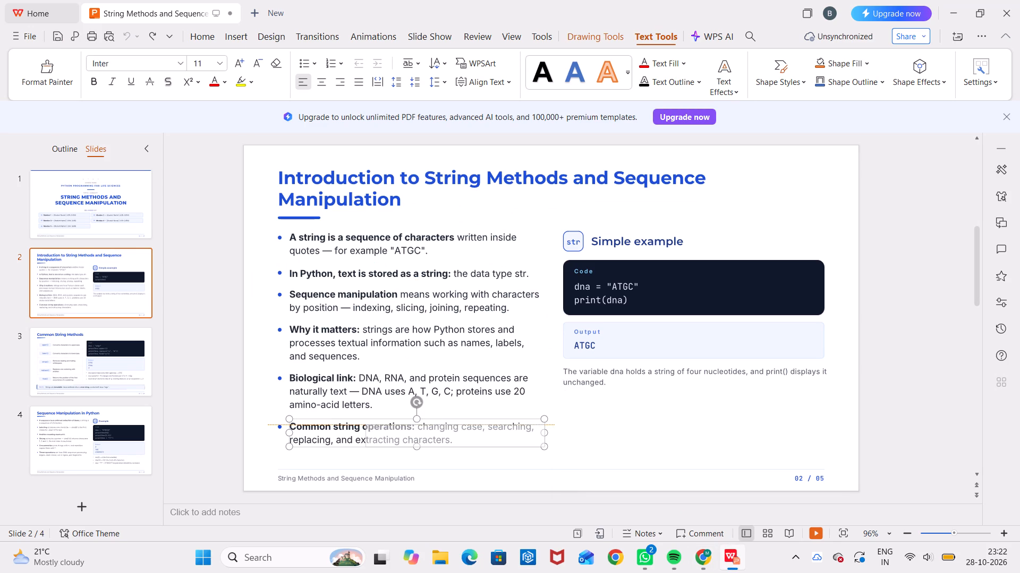
left_click_drag(372, 427, 431, 431)
key("ctrl+z")
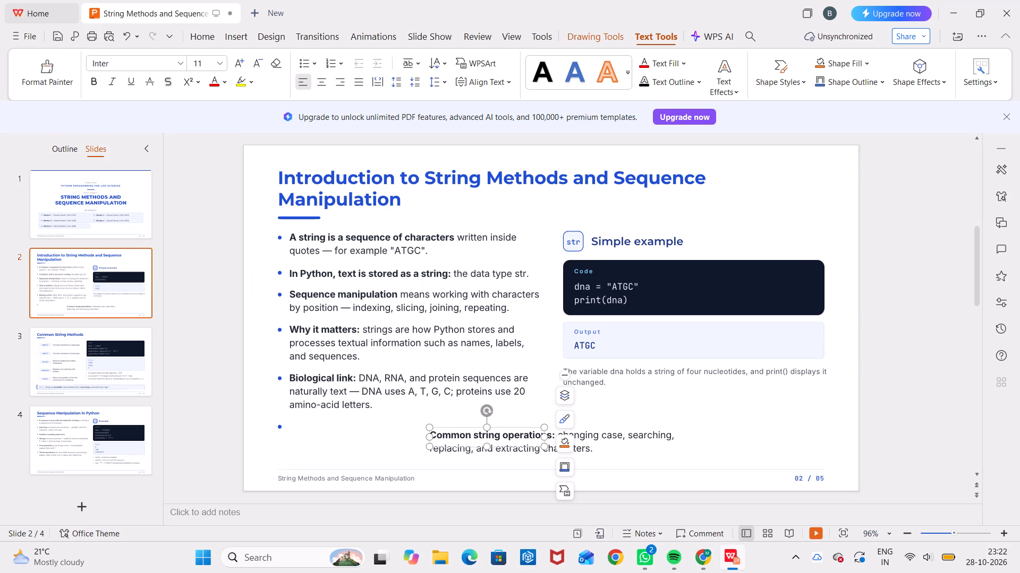
left_click(307, 424)
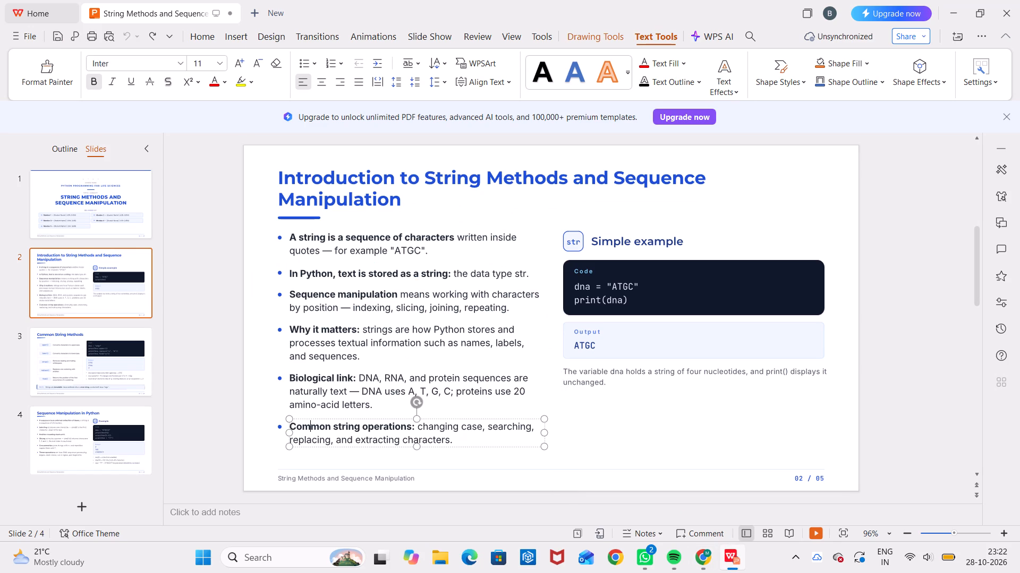
left_click(294, 424)
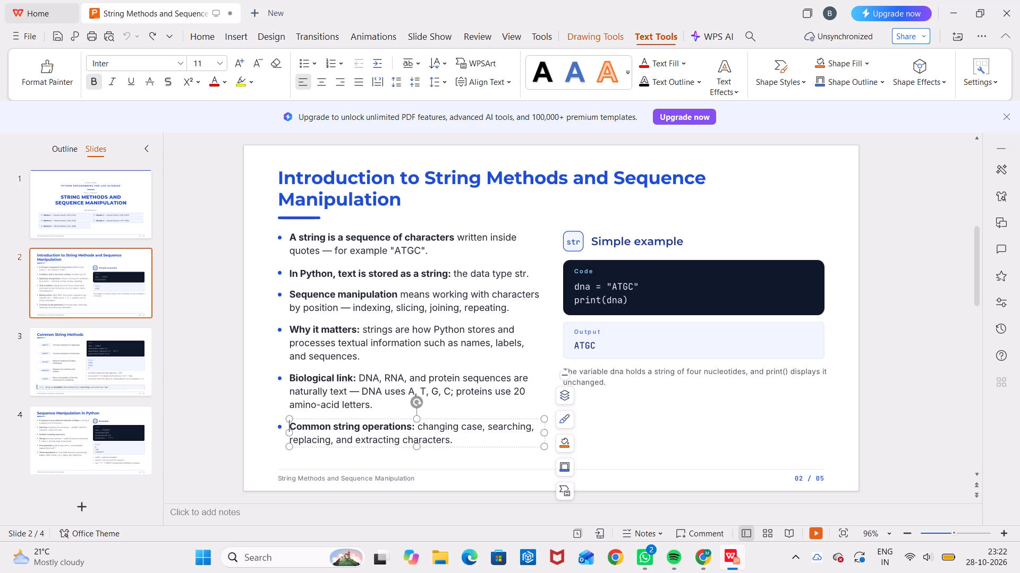
left_click_drag(294, 424, 463, 445)
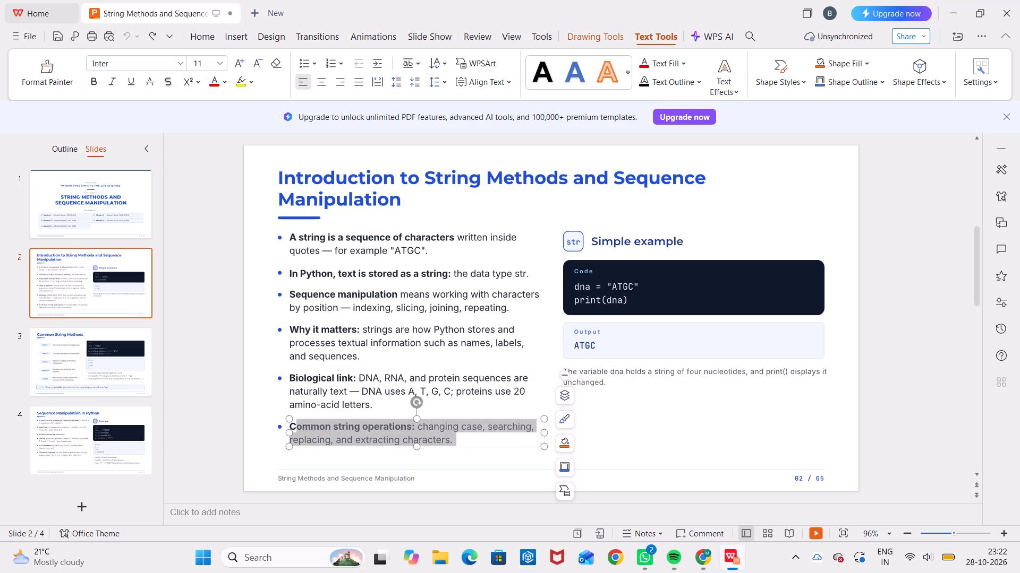
left_click(258, 428)
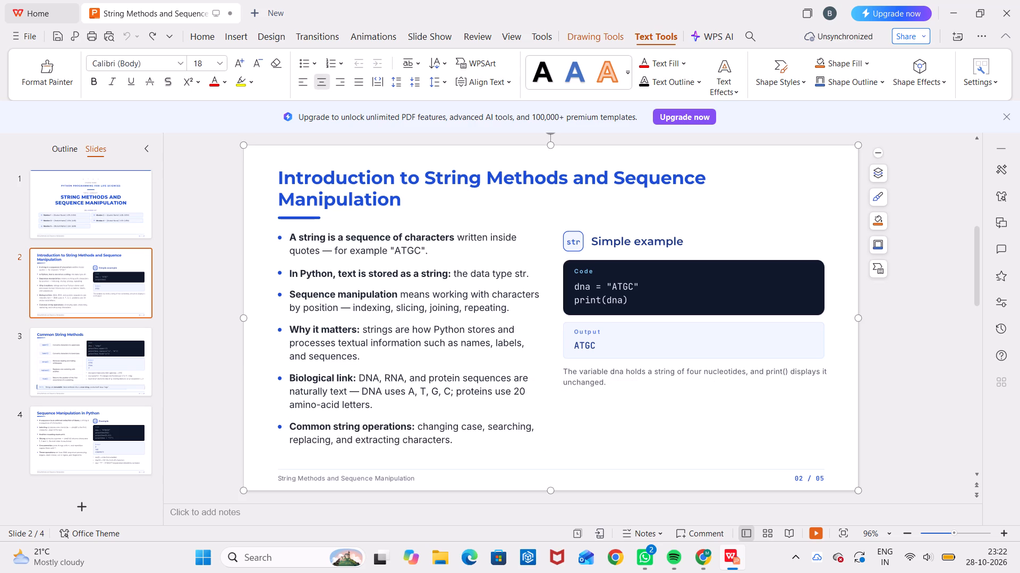
left_click(303, 429)
left_click(293, 426)
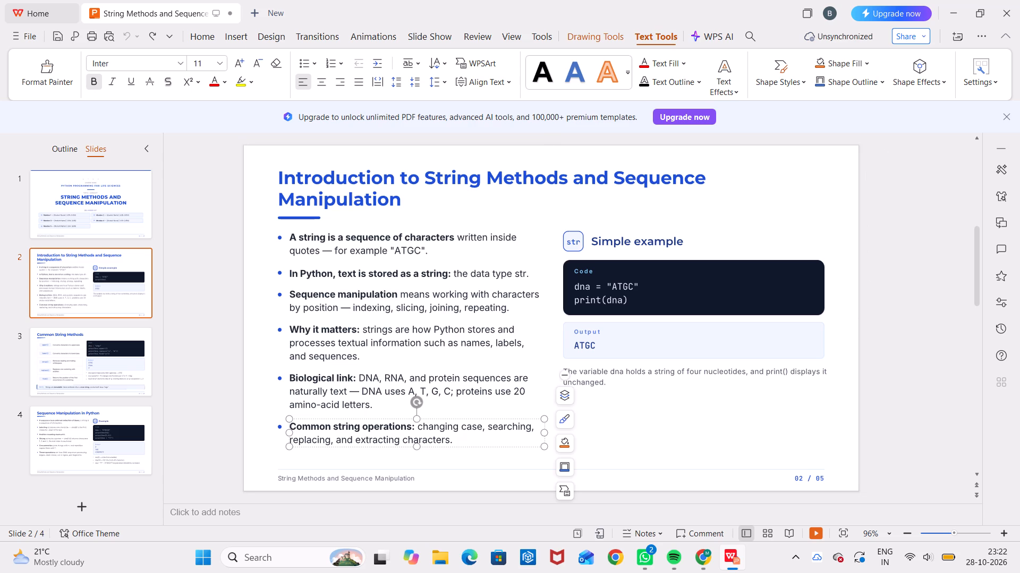
key("Left")
left_click_drag(291, 426, 297, 425)
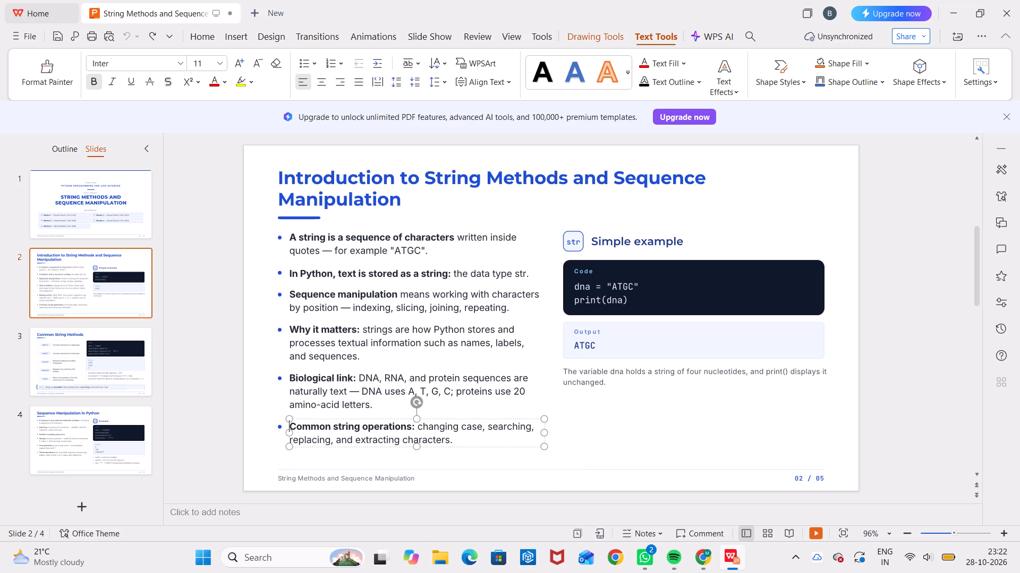
left_click_drag(297, 425, 458, 456)
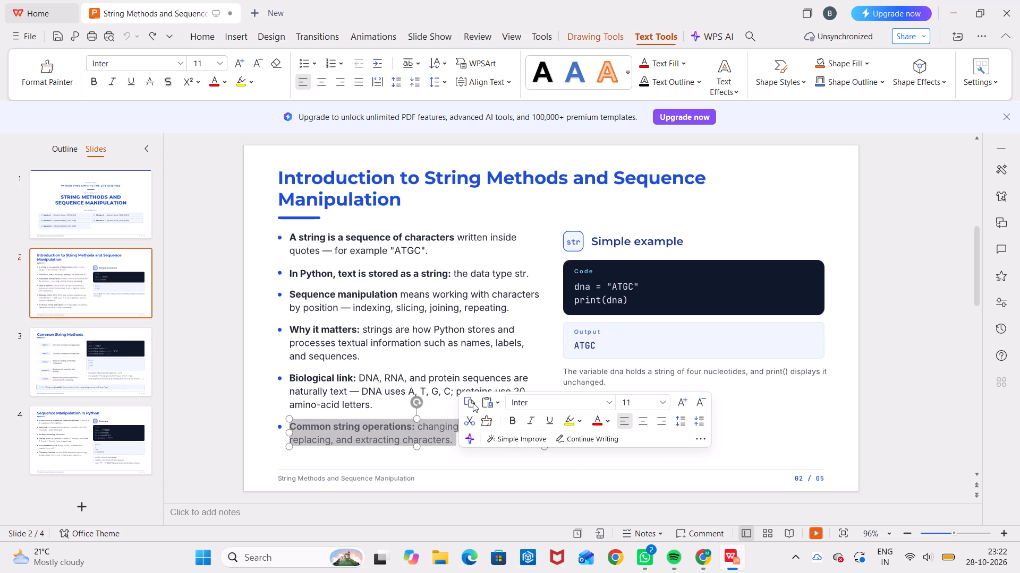
left_click(473, 403)
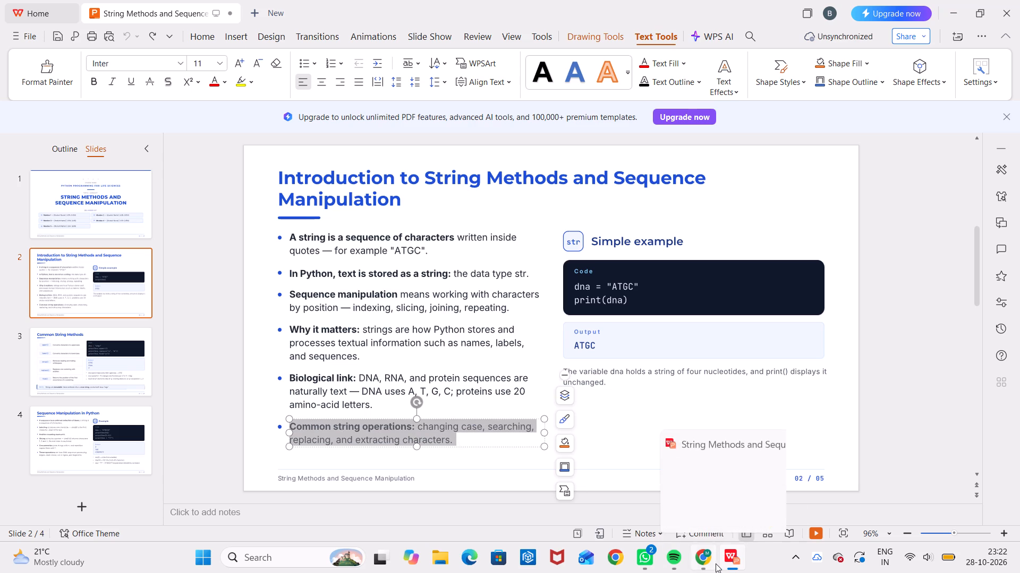
left_click(716, 563)
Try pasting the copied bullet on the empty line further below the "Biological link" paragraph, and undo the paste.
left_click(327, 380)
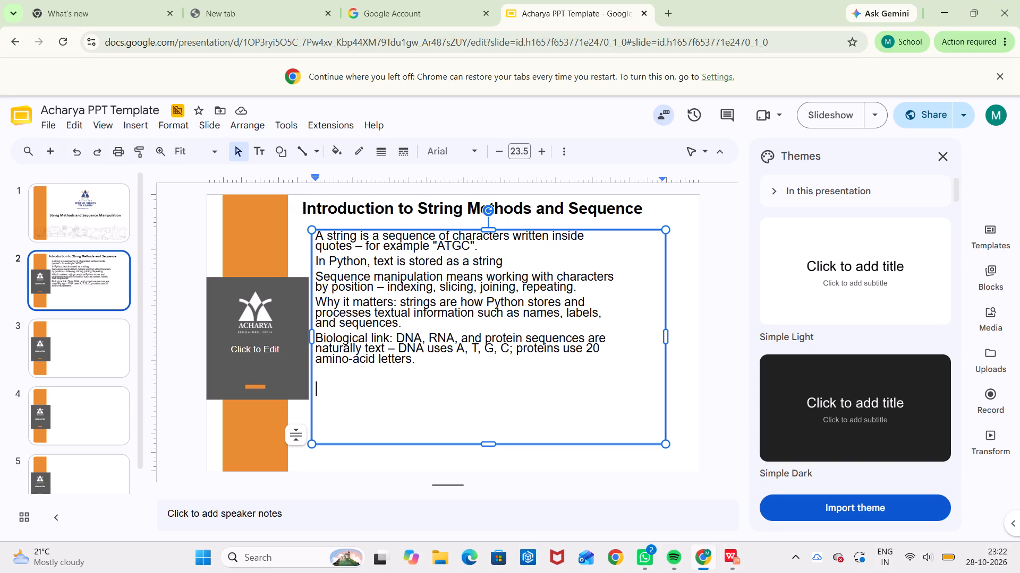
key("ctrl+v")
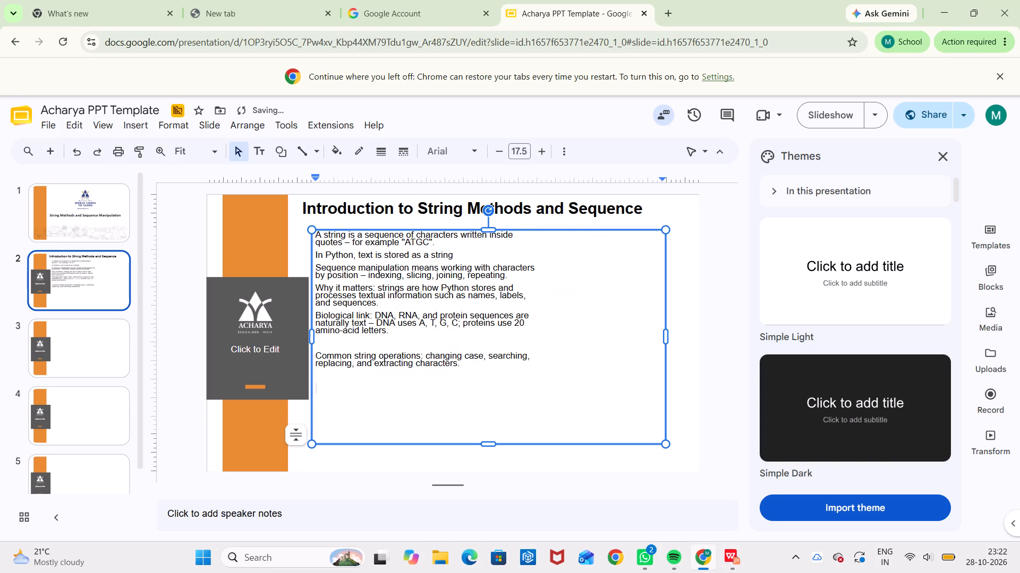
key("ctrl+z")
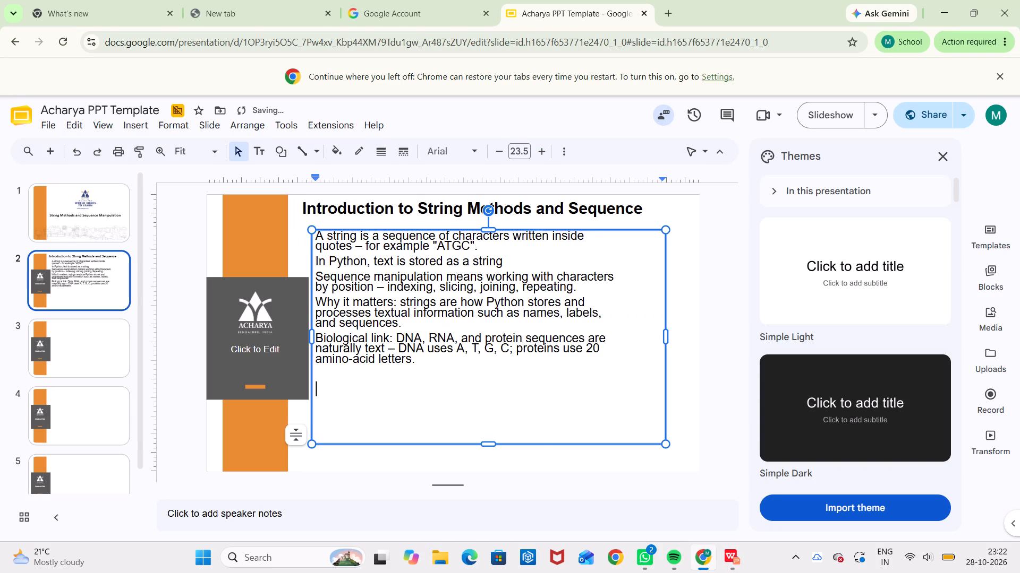
Paste the "Common string operations" text as a new paragraph directly after "amino-acid letters." on slide 2.
left_click(416, 363)
key("Return")
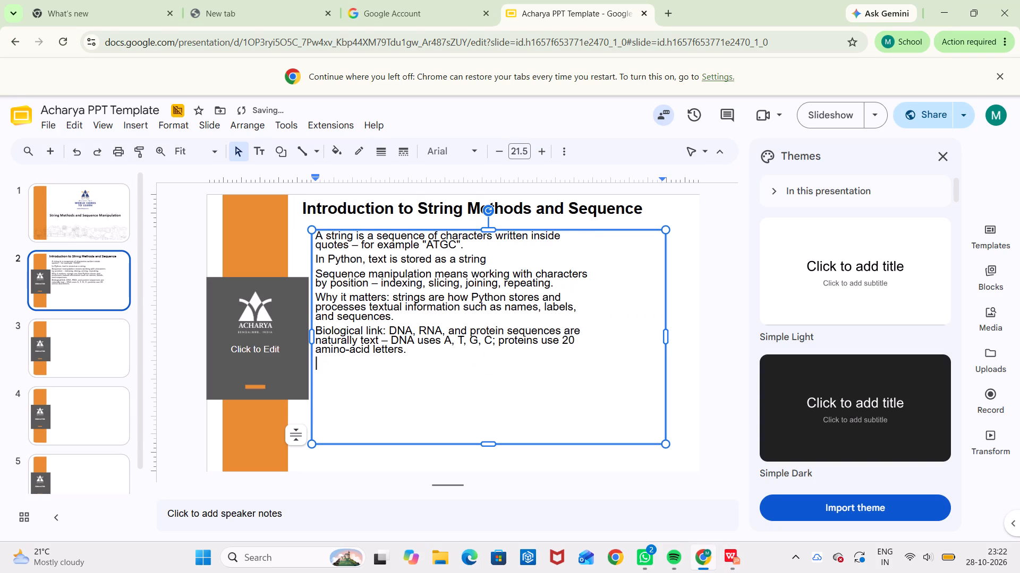
key("ctrl+v")
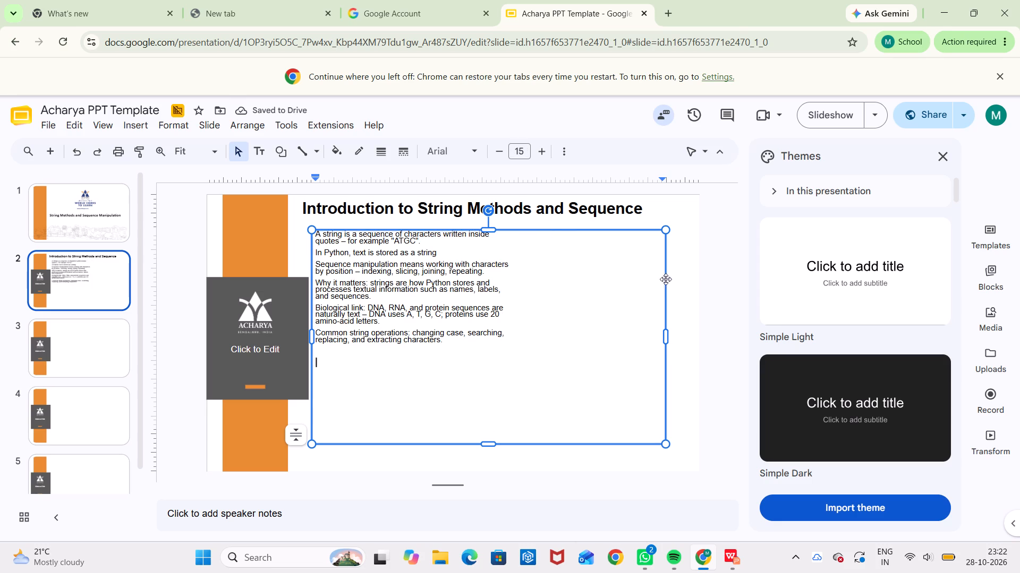
Shrink slide 2's body text box by pulling its right side in to near the text, lowering its top edge and slightly raising its bottom edge.
left_click_drag(664, 335, 638, 338)
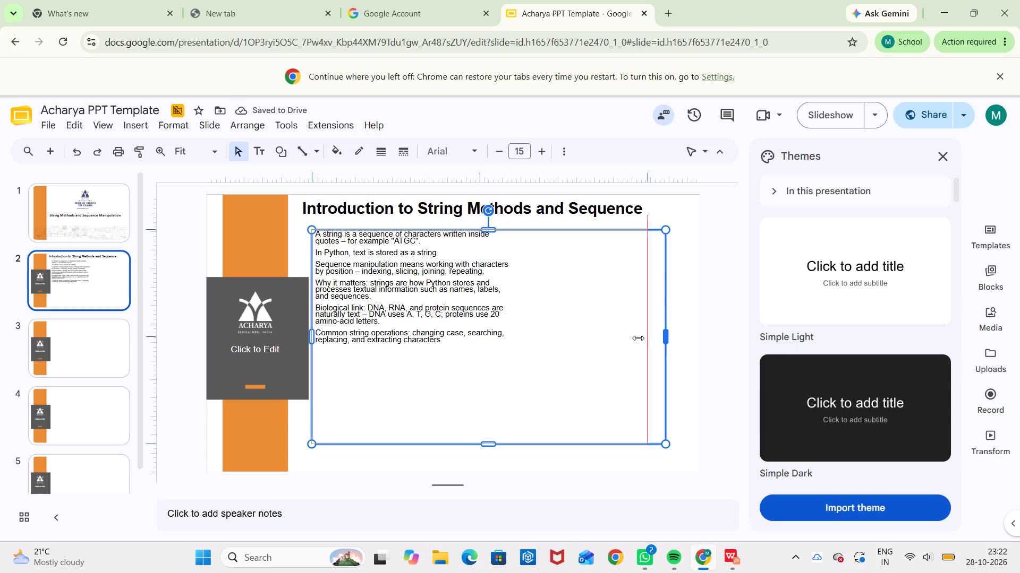
left_click_drag(638, 338, 546, 350)
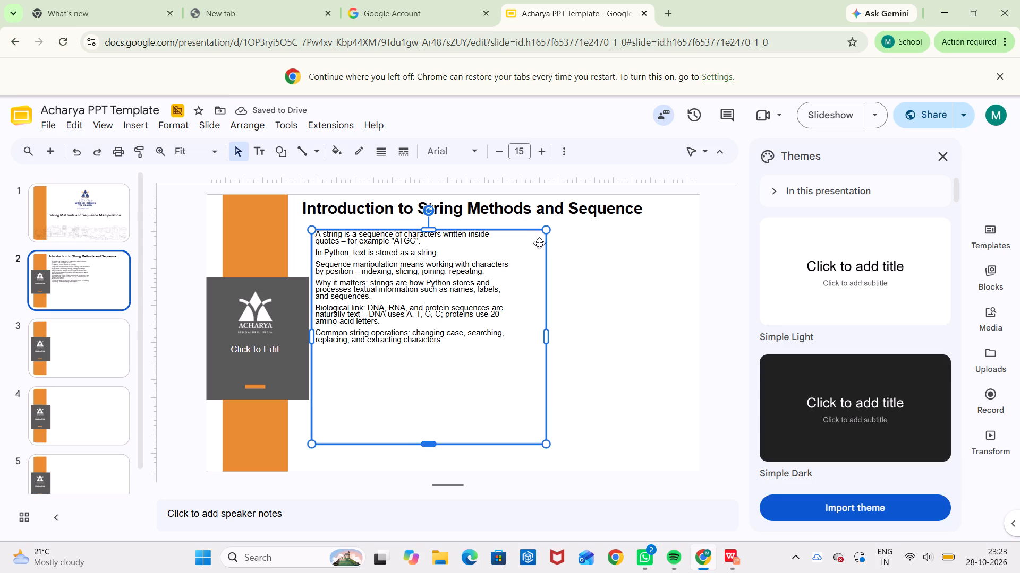
left_click_drag(545, 232, 541, 242)
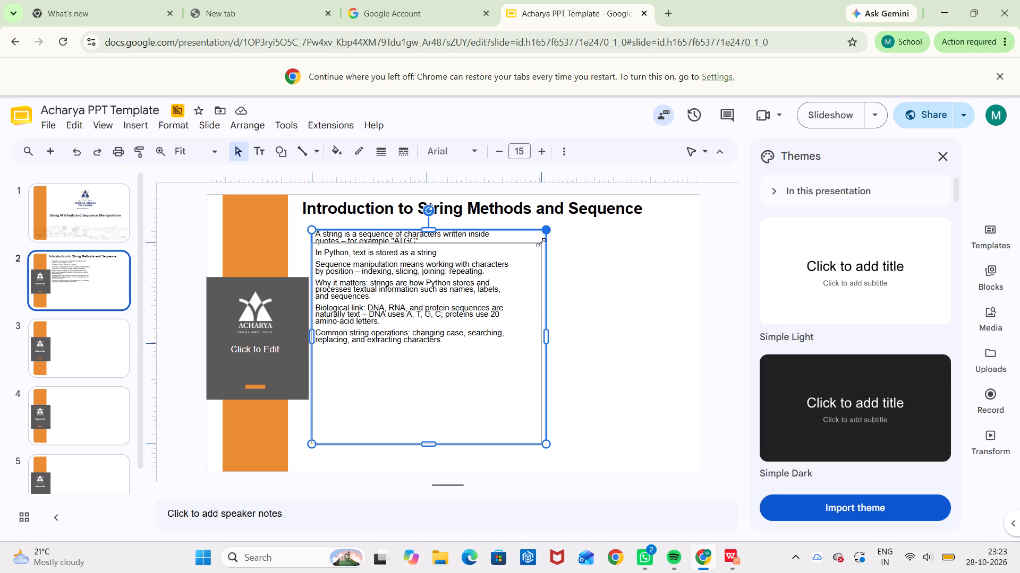
left_click_drag(541, 242, 540, 243)
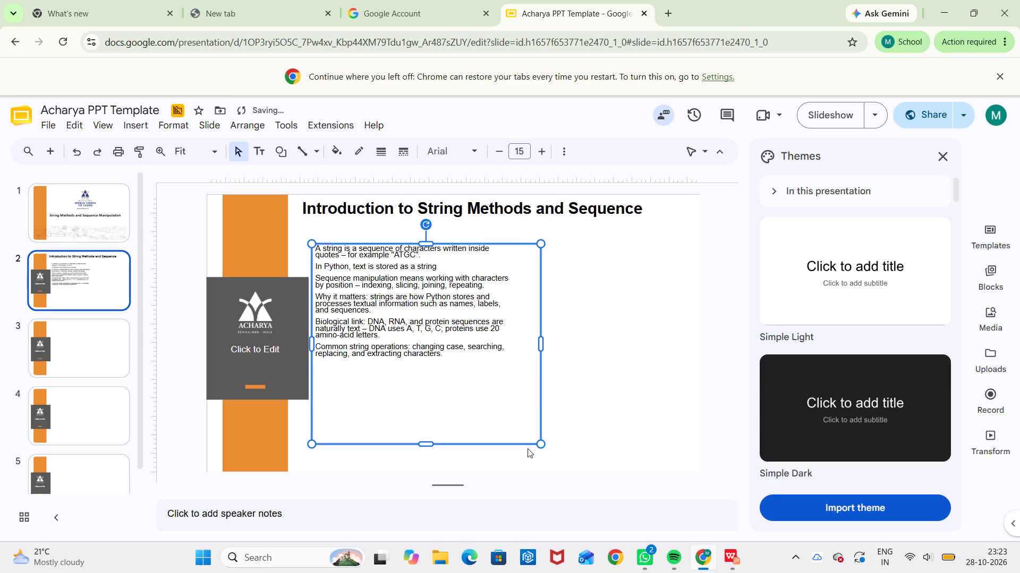
left_click_drag(542, 443, 533, 435)
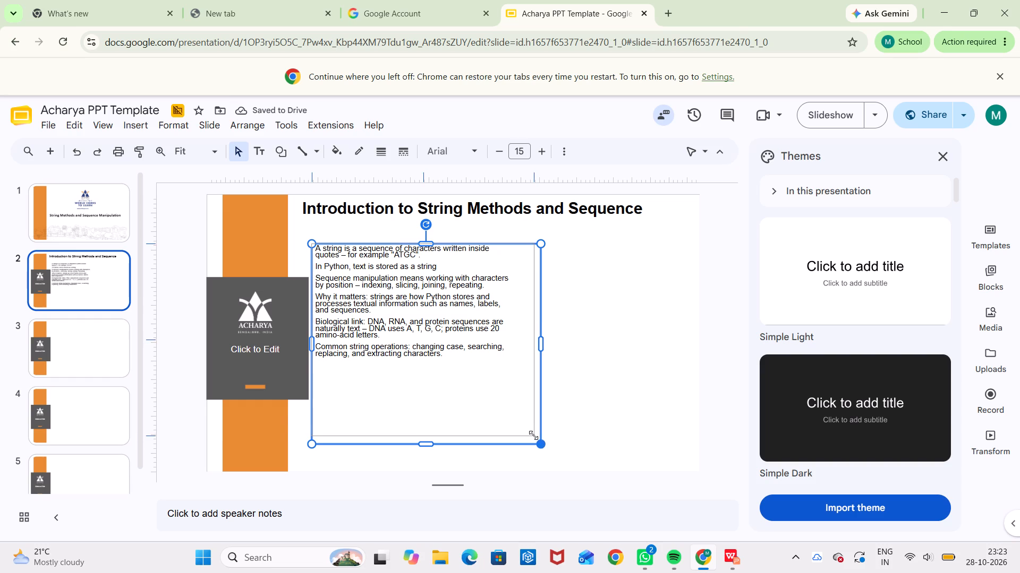
Select all six body paragraphs on slide 2 and enlarge their font size to about 18.5 so the text fills the resized box.
left_click(316, 248)
left_click_drag(316, 248, 337, 254)
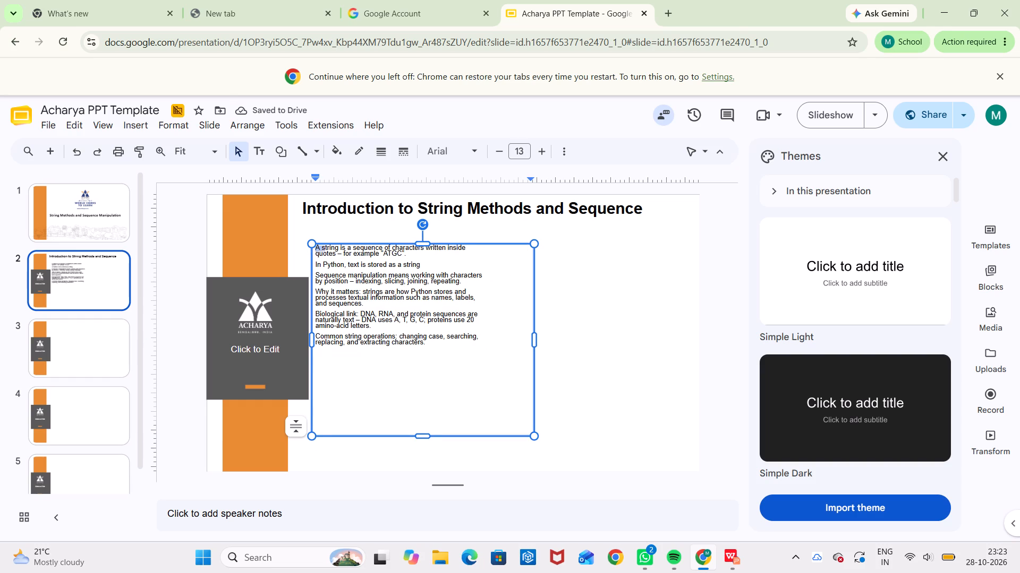
left_click_drag(337, 254, 477, 343)
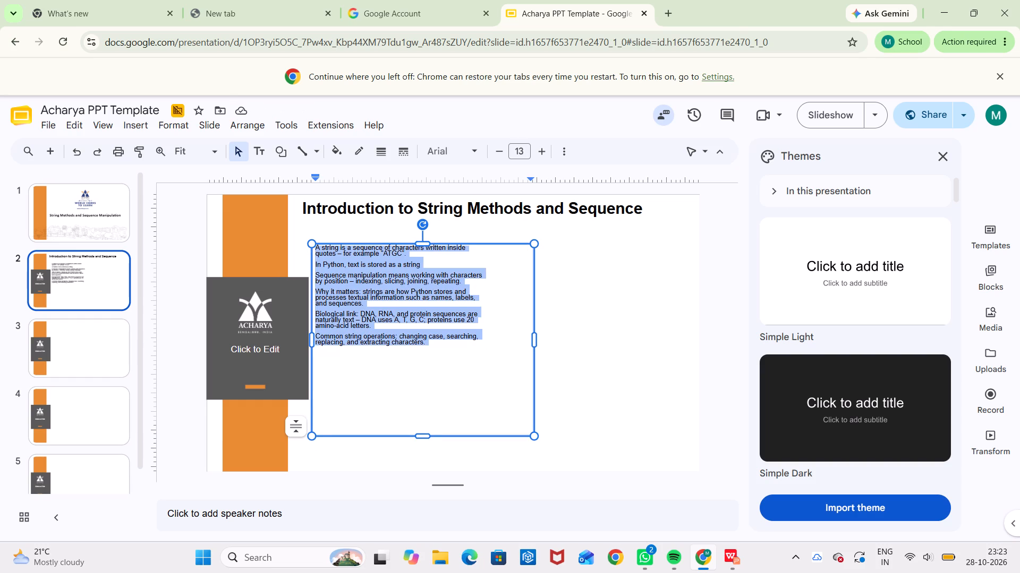
triple_click(538, 147)
triple_click(538, 147)
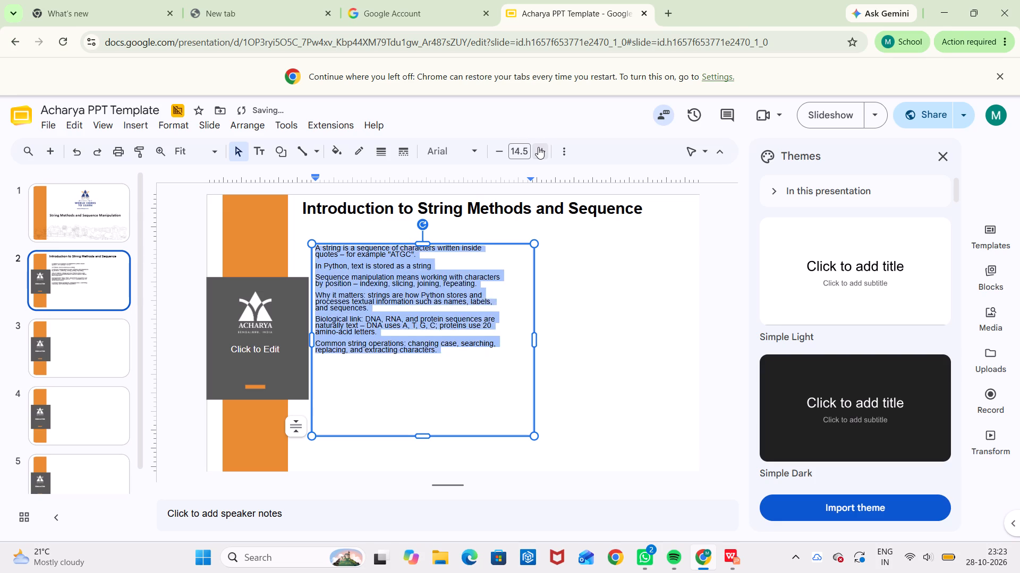
triple_click(538, 147)
triple_click(538, 147)
triple_click(538, 147)
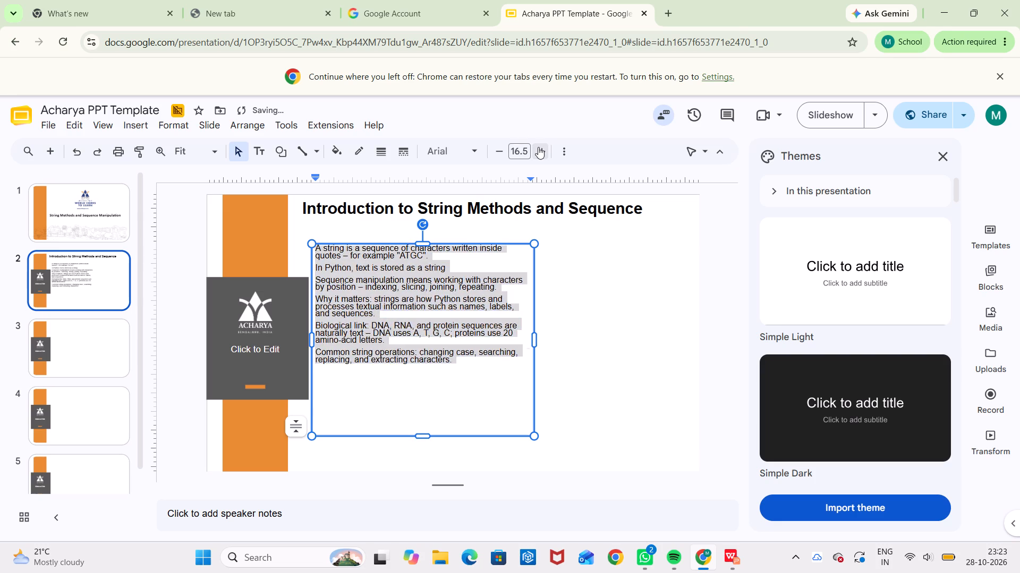
triple_click(538, 147)
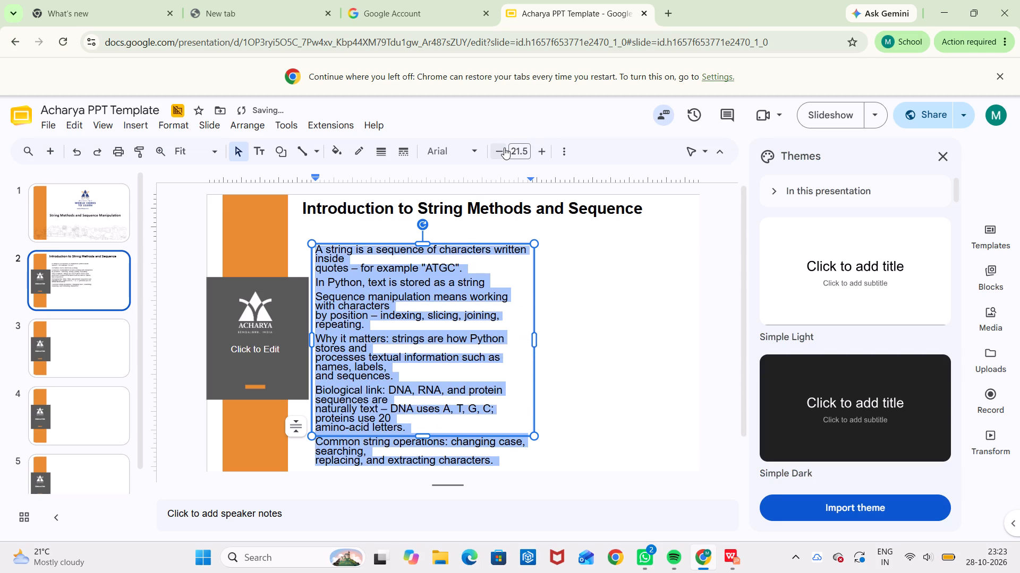
left_click(504, 147)
left_click(504, 147)
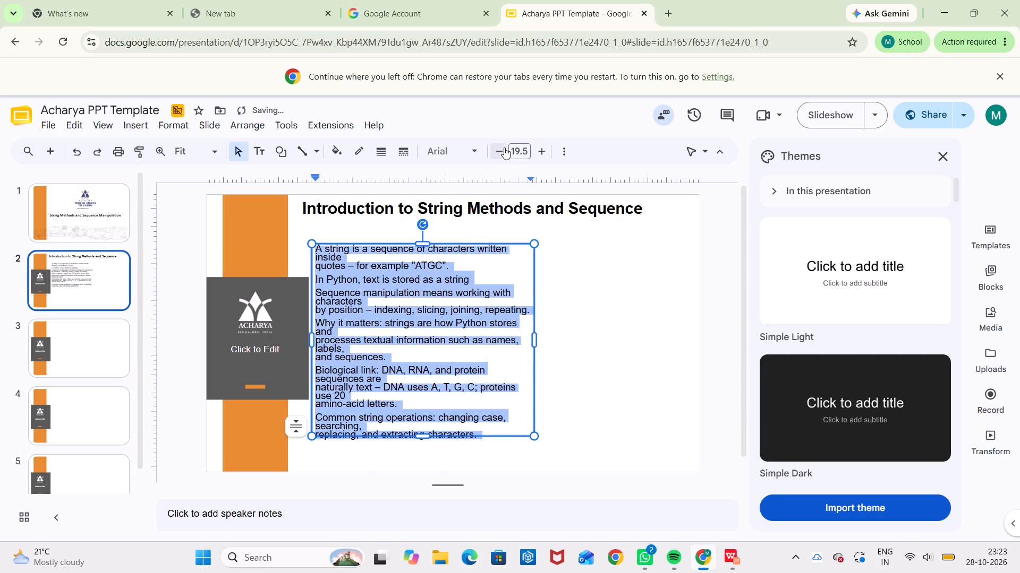
left_click(504, 147)
left_click(542, 155)
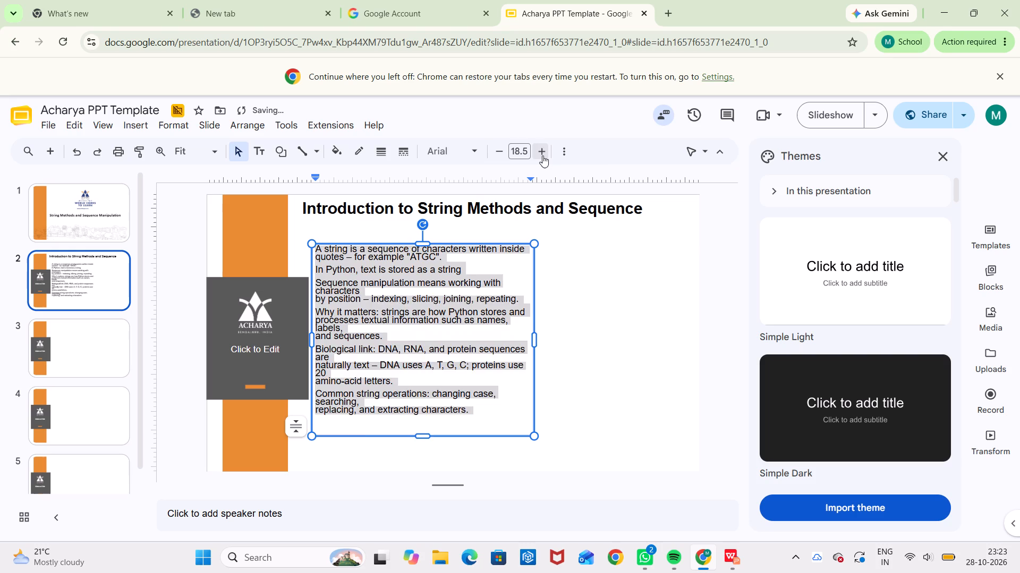
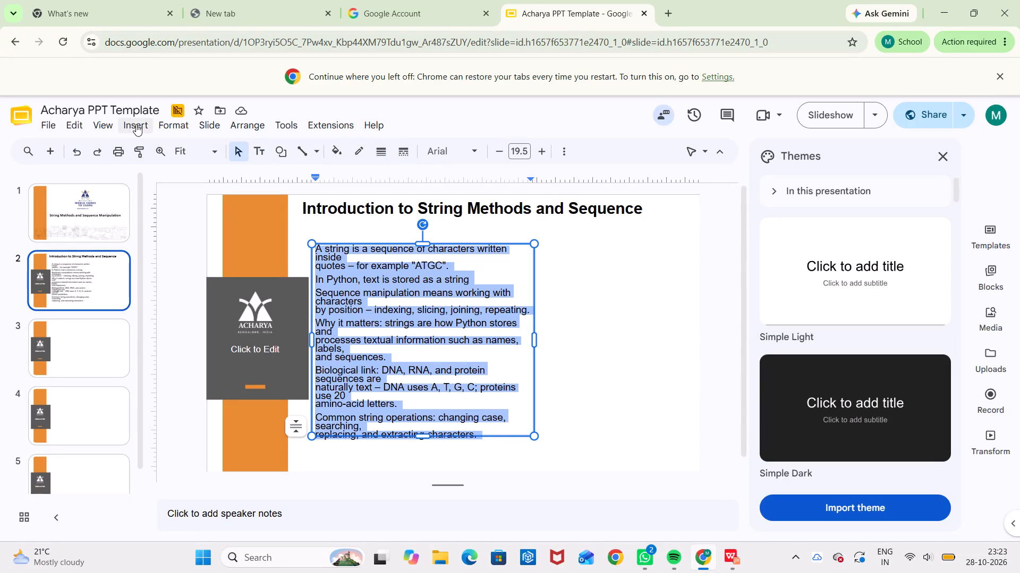
Format slide 2's six selected body paragraphs as a bulleted list with the solid round bullet style.
left_click(169, 119)
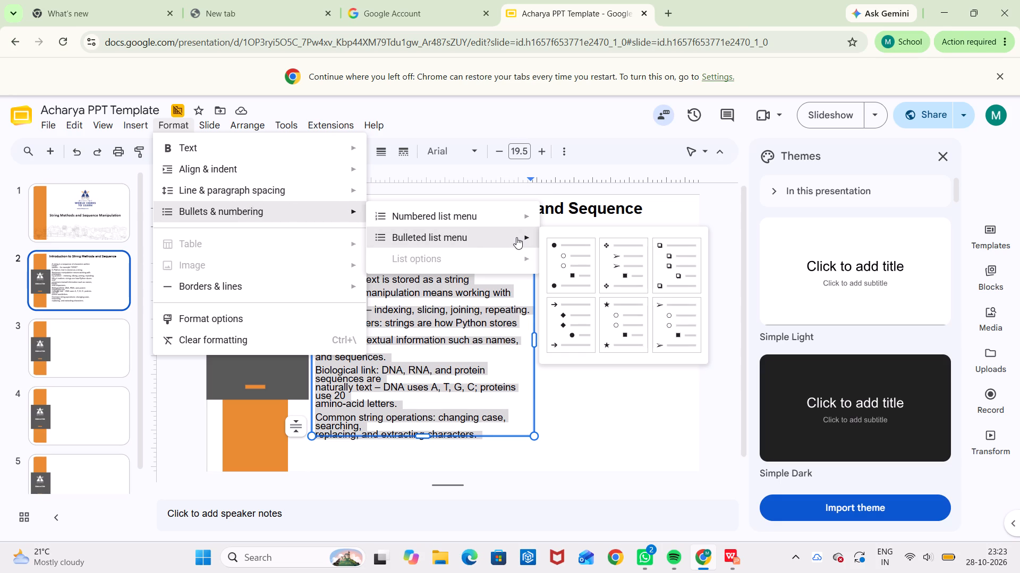
left_click(576, 262)
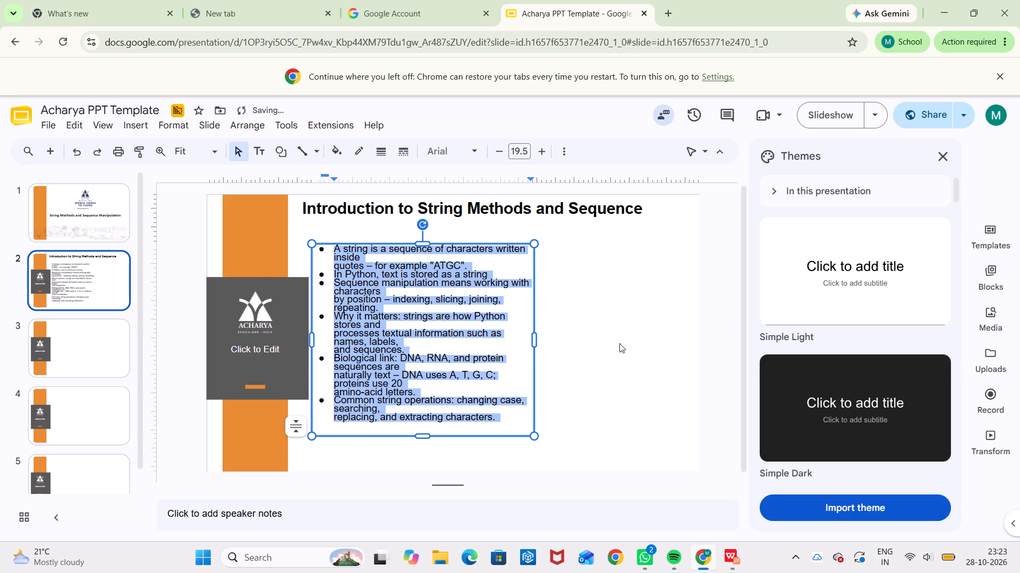
Increase the font size of slide 2's bulleted body text to 21.5.
left_click(546, 152)
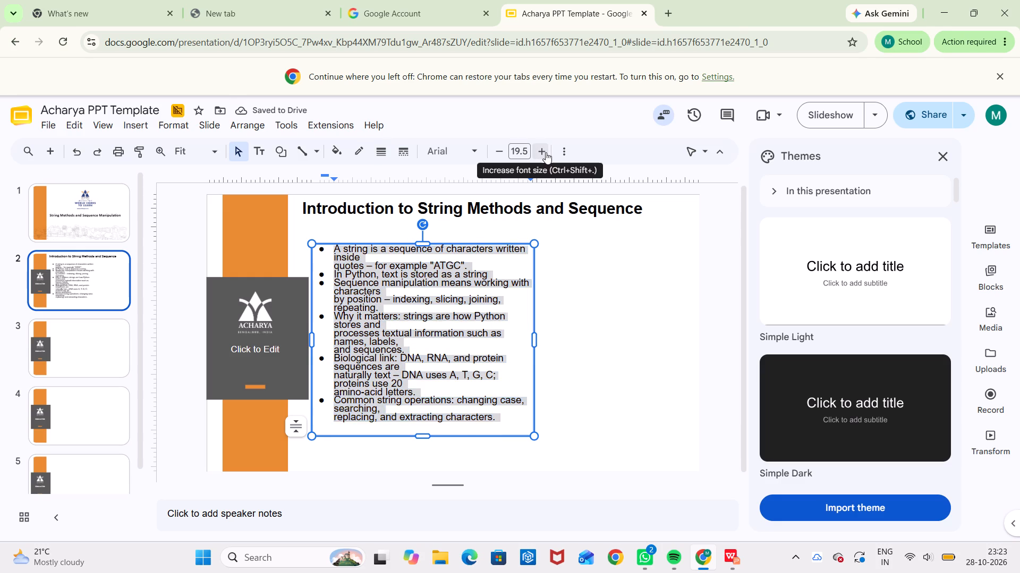
left_click(546, 152)
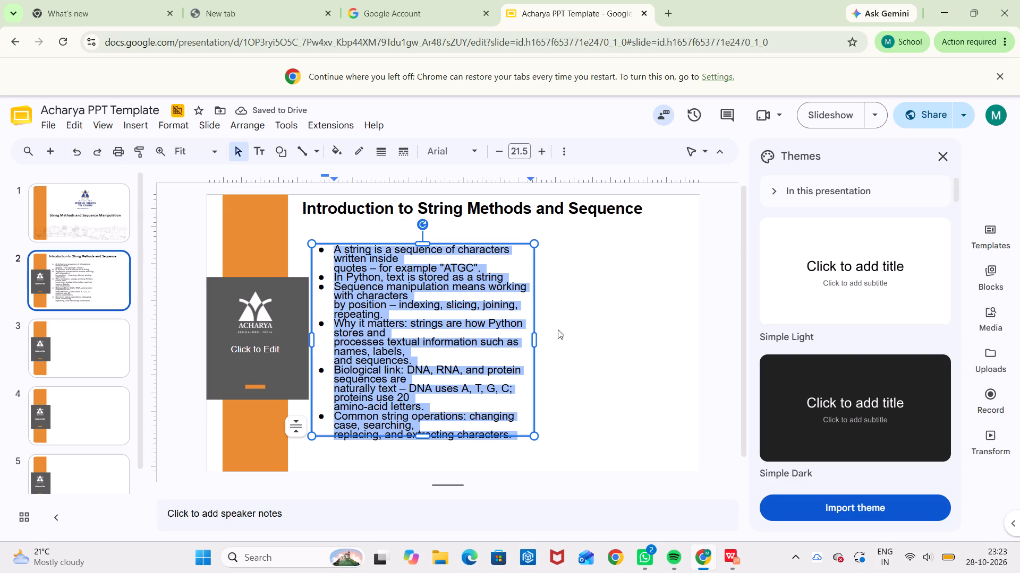
Widen slide 2's body text box slightly by extending its right edge outward, and deselect it.
left_click_drag(535, 336, 536, 336)
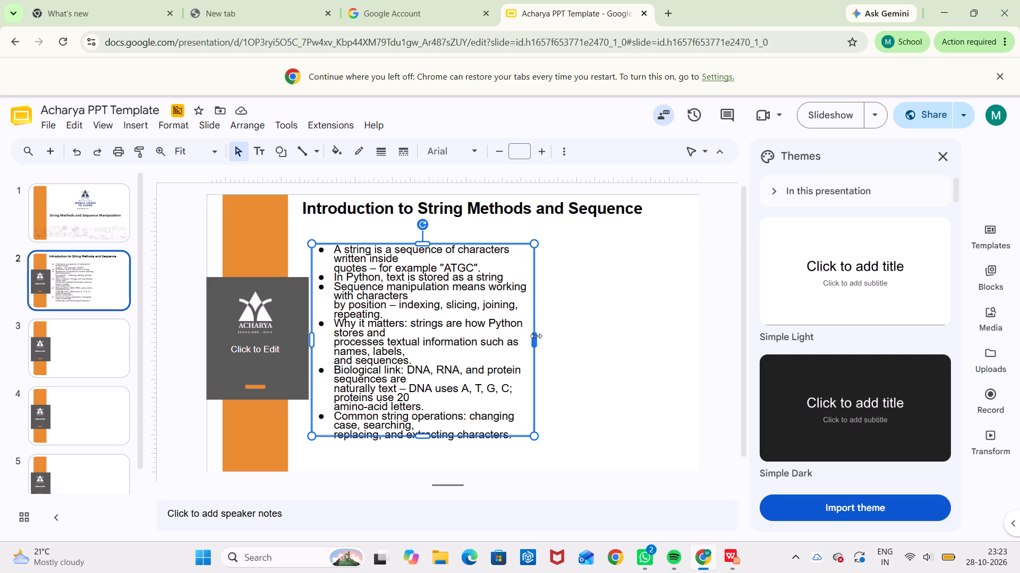
left_click_drag(536, 336, 542, 346)
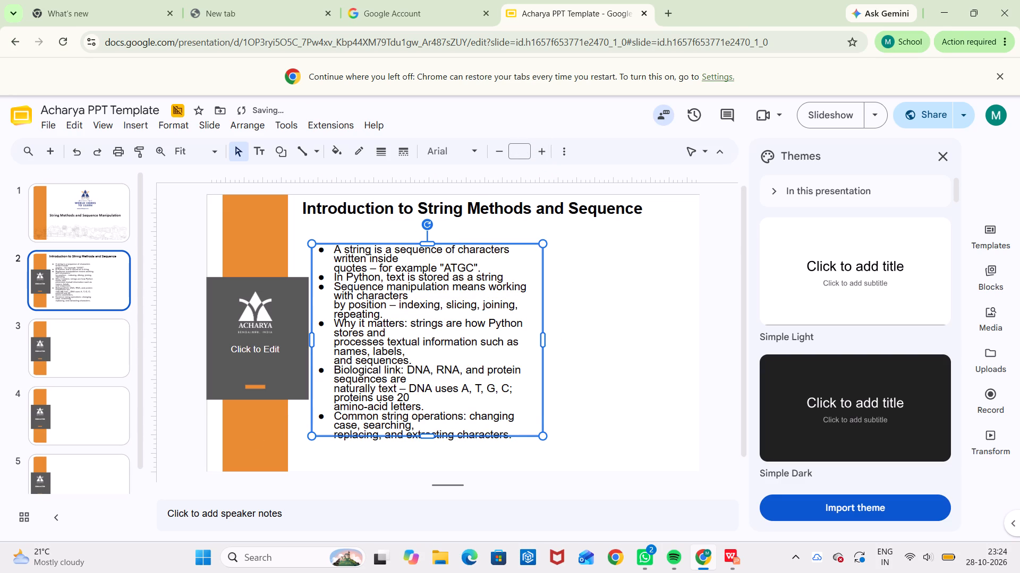
left_click(168, 424)
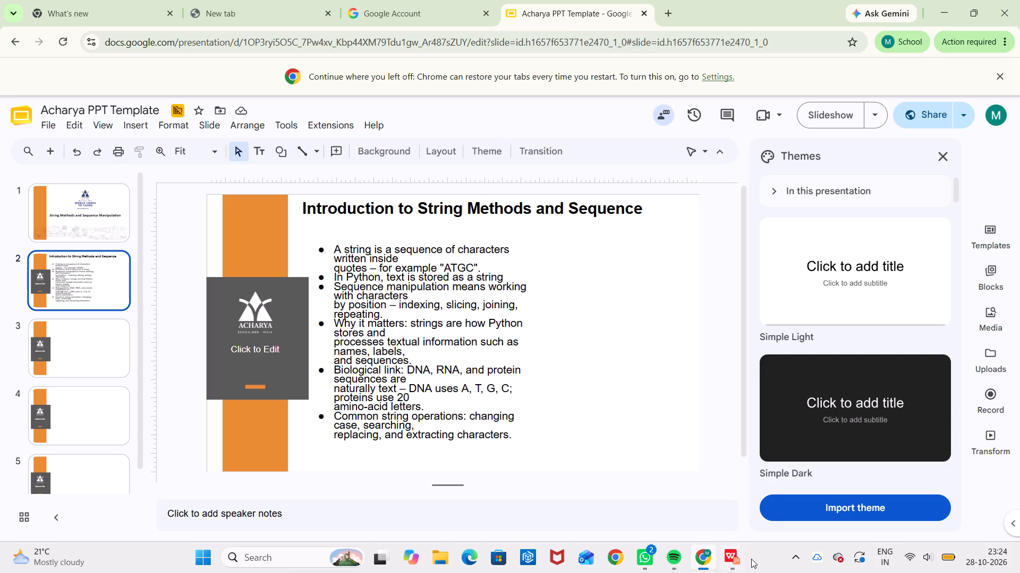
In WPS, select the dark rectangle behind the code under "Simple example" on slide 2 and copy it.
left_click(735, 553)
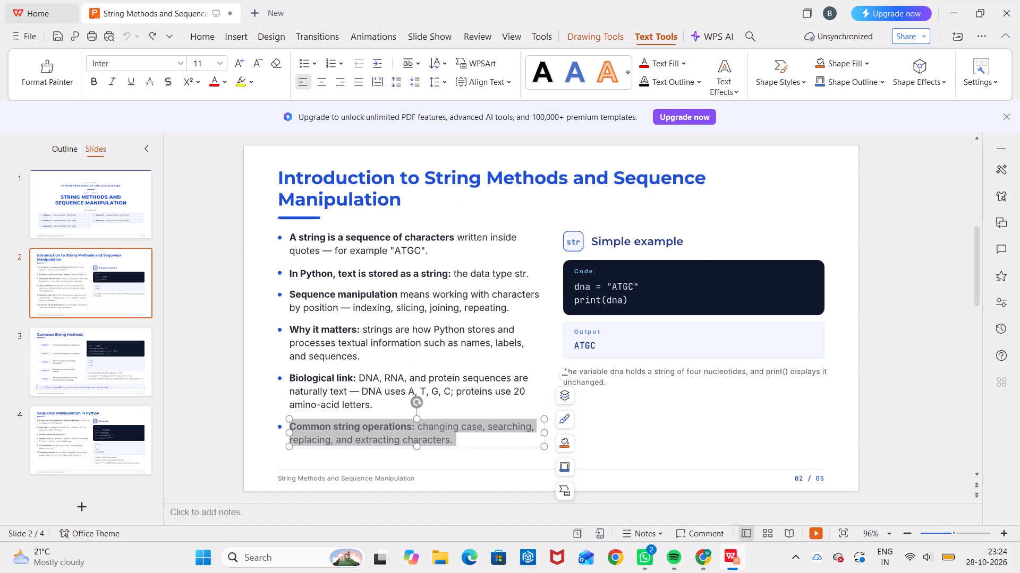
left_click(641, 274)
left_click(536, 213)
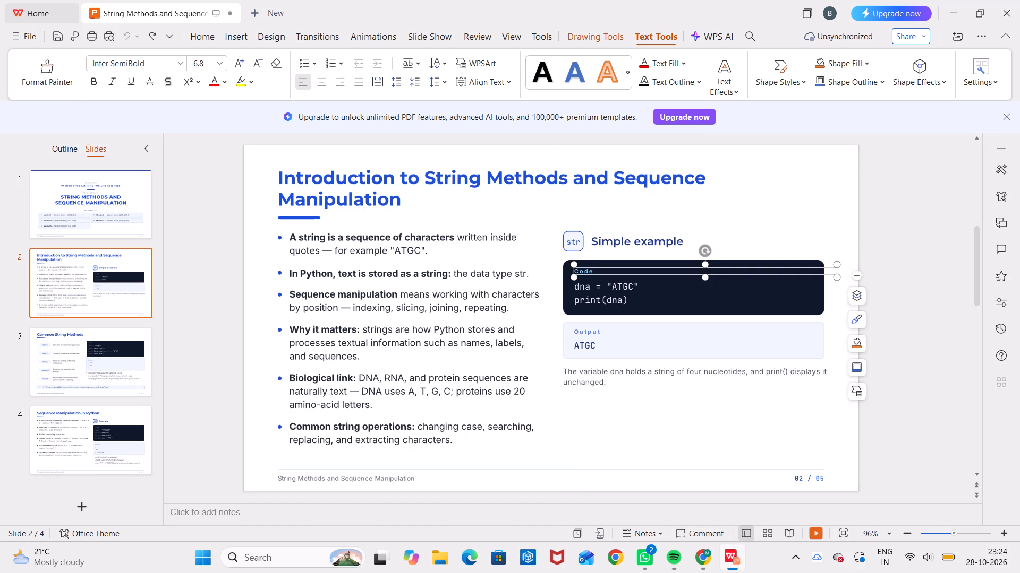
left_click(824, 264)
left_click(648, 439)
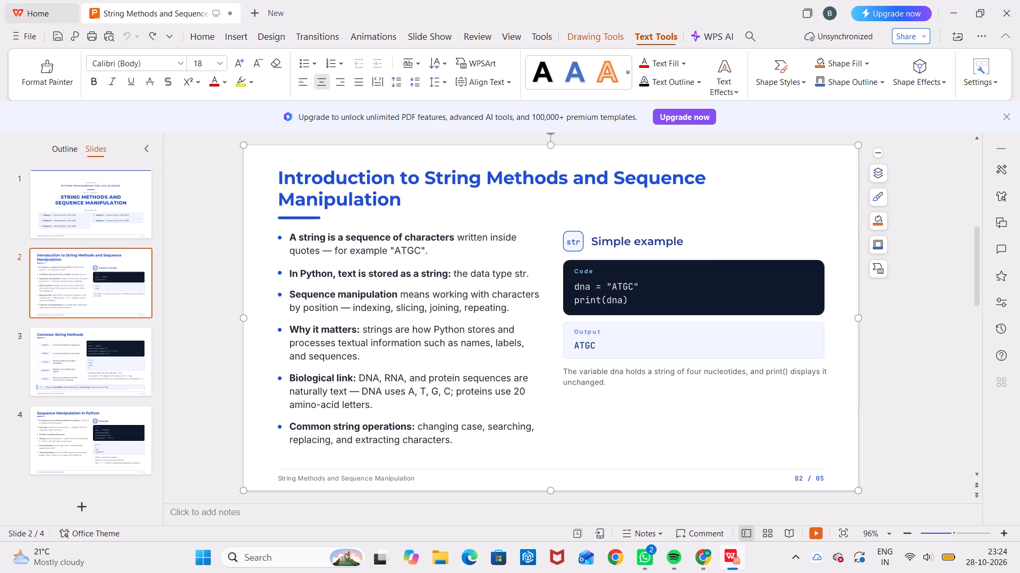
left_click(574, 262)
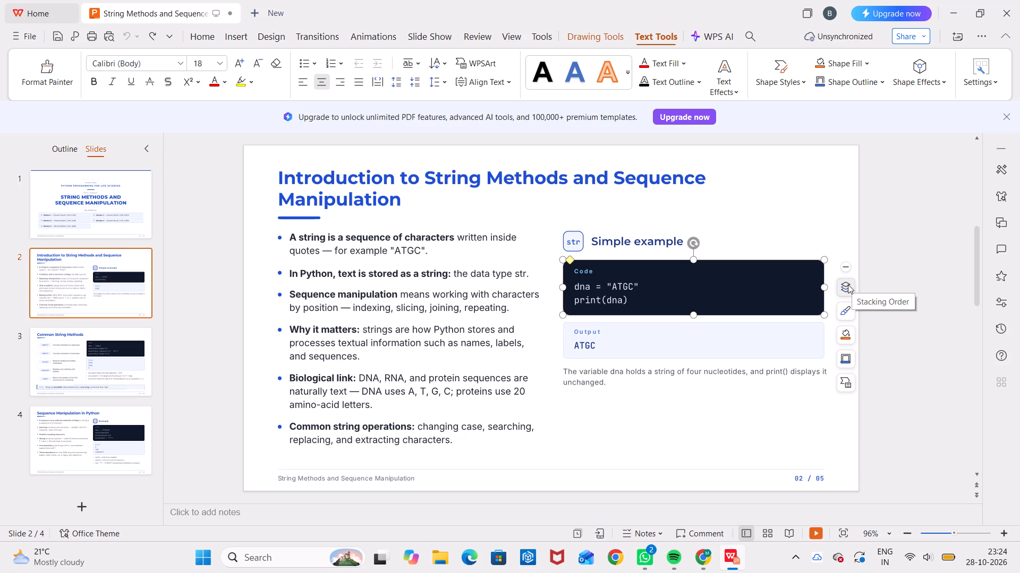
left_click(848, 284)
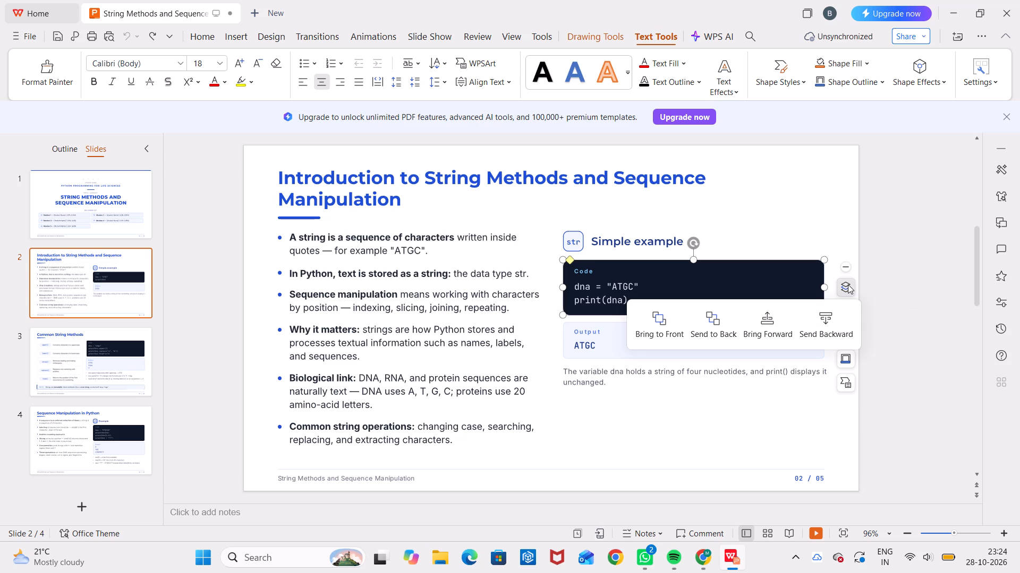
left_click(771, 220)
left_click(754, 266)
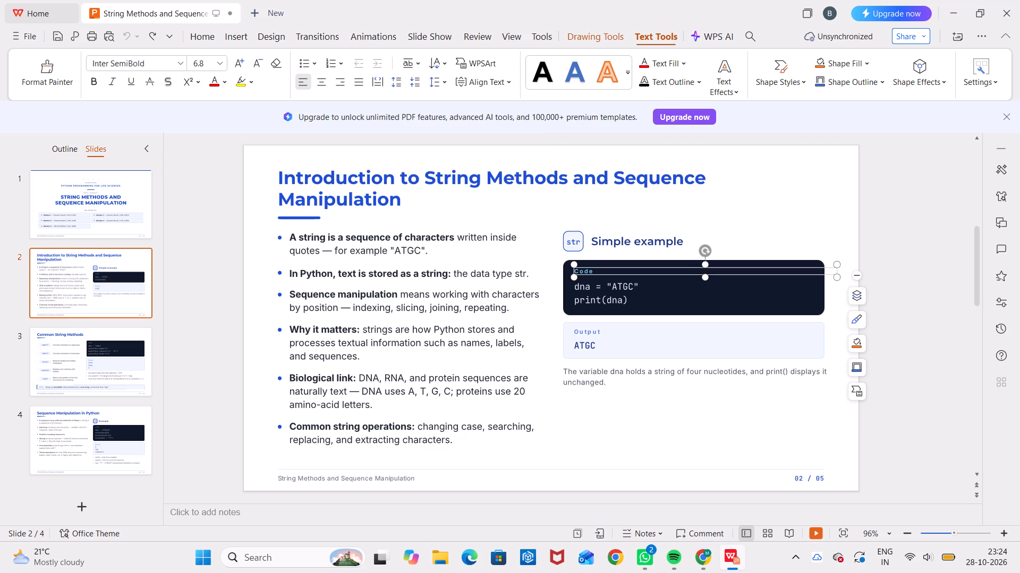
left_click(751, 244)
left_click(742, 259)
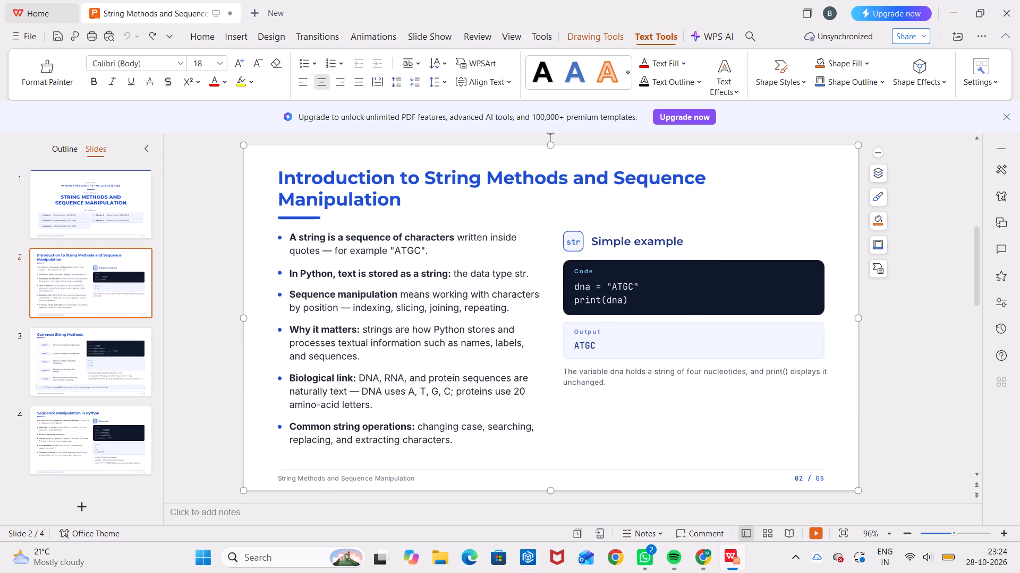
right_click(742, 259)
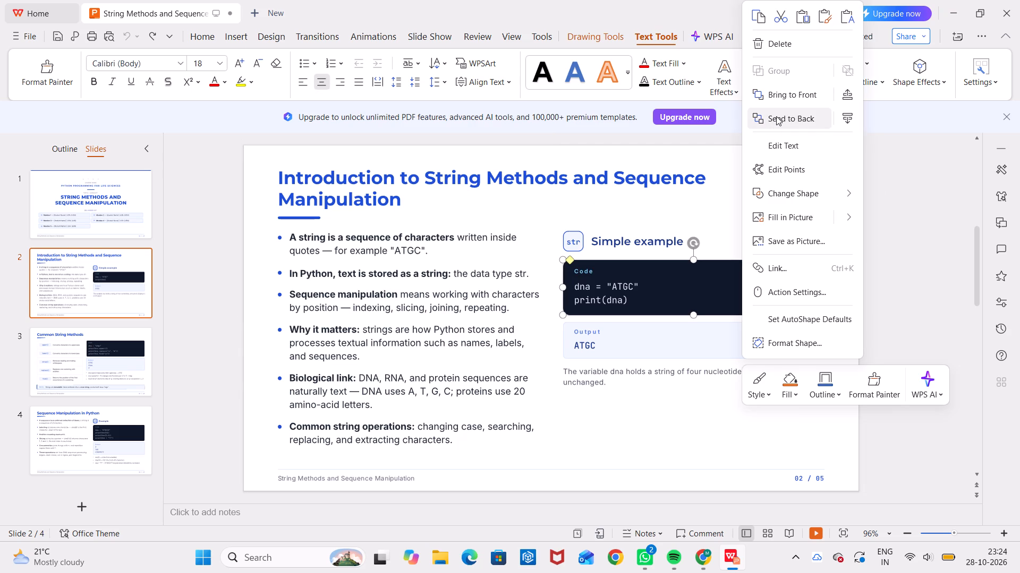
left_click(764, 16)
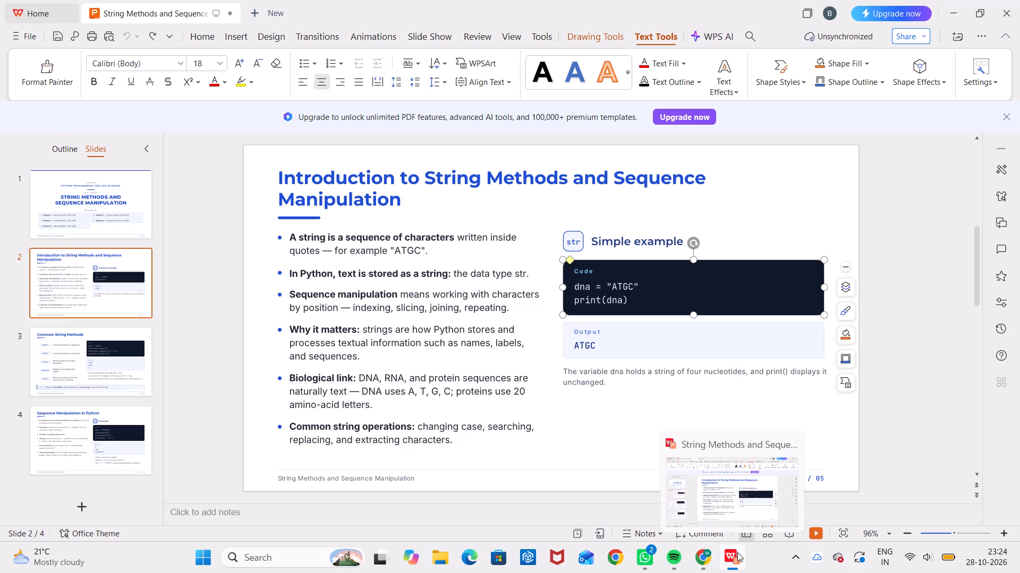
Paste the dark rectangle onto slide 2 in Google Slides and place it beside the upper bullets, to the right of the text.
left_click(699, 553)
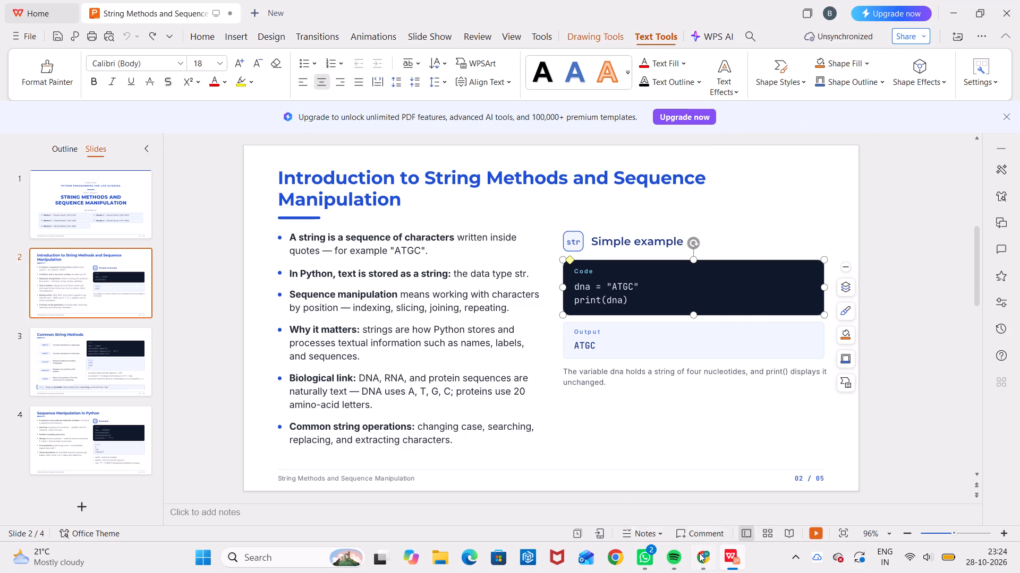
left_click(609, 273)
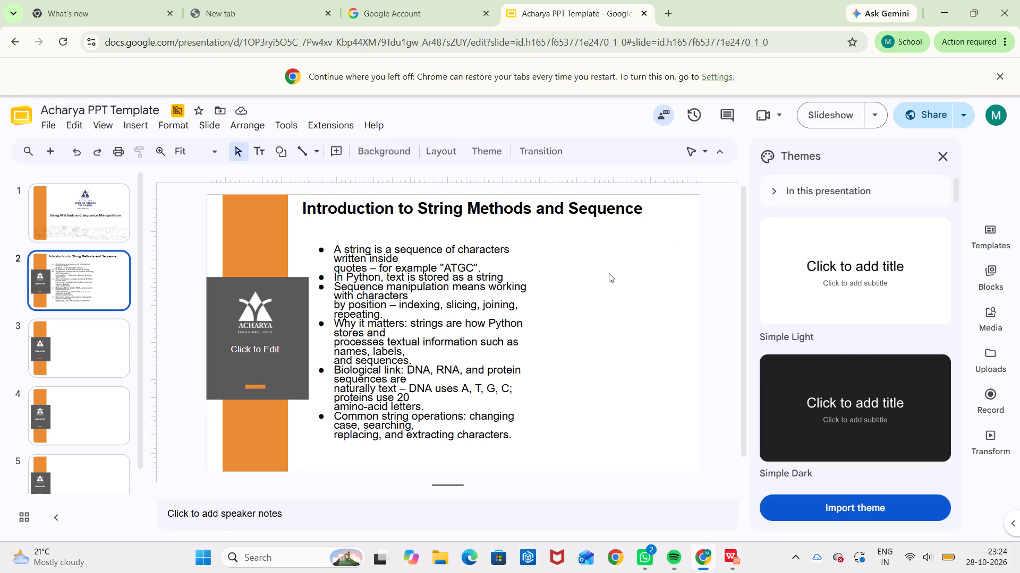
key("ctrl+v")
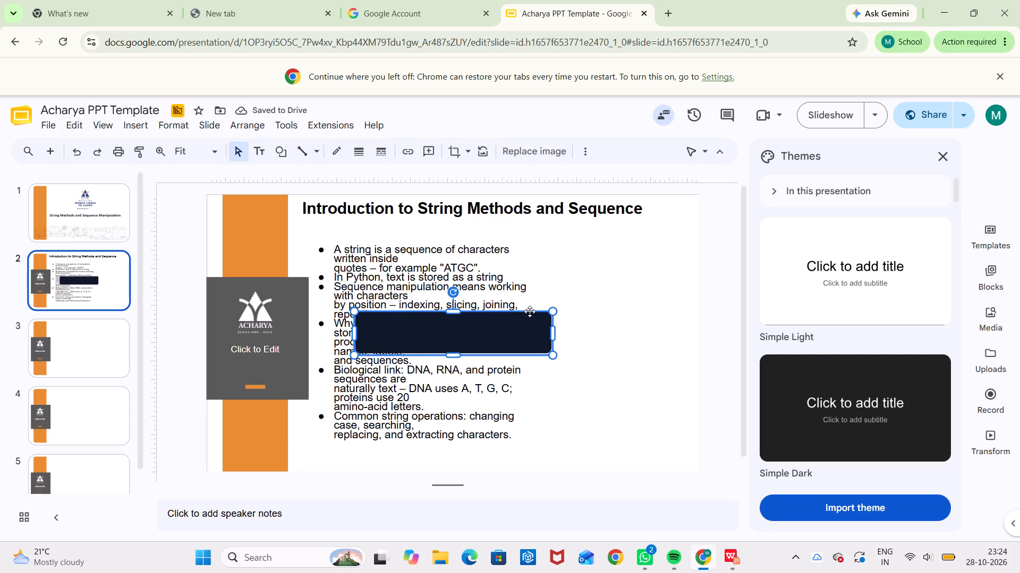
left_click_drag(530, 311, 692, 242)
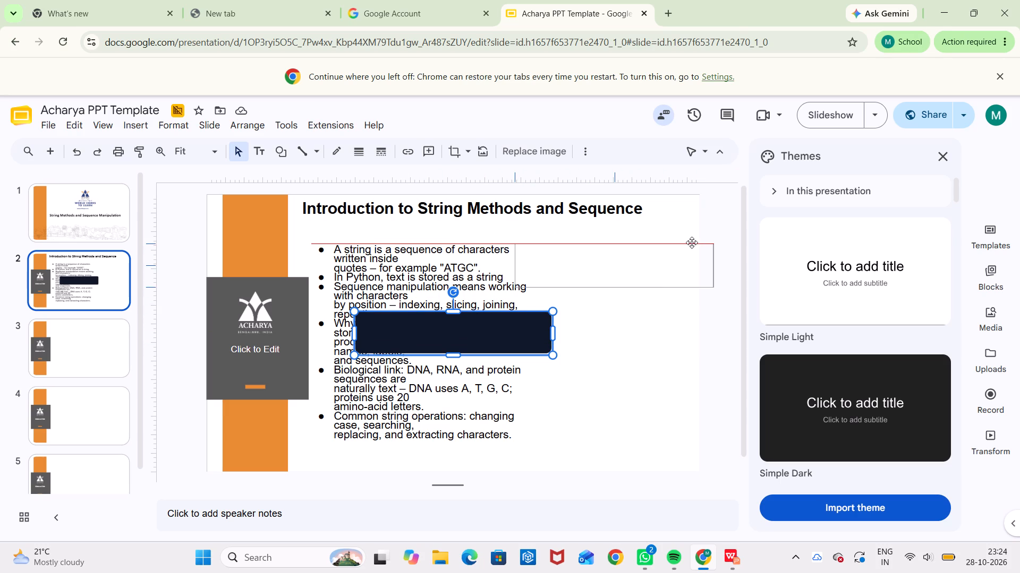
left_click_drag(692, 242, 712, 263)
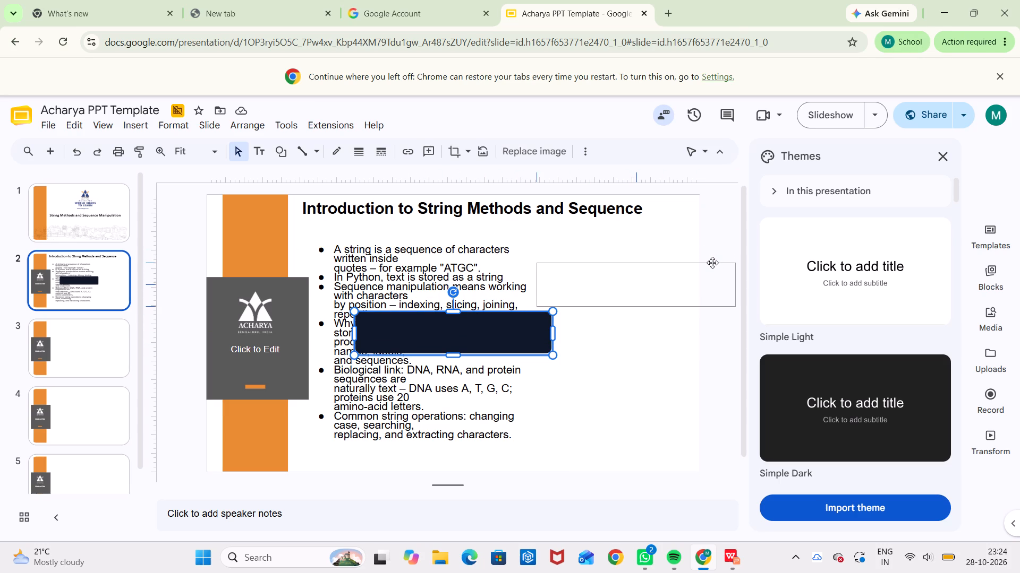
left_click_drag(712, 263, 708, 265)
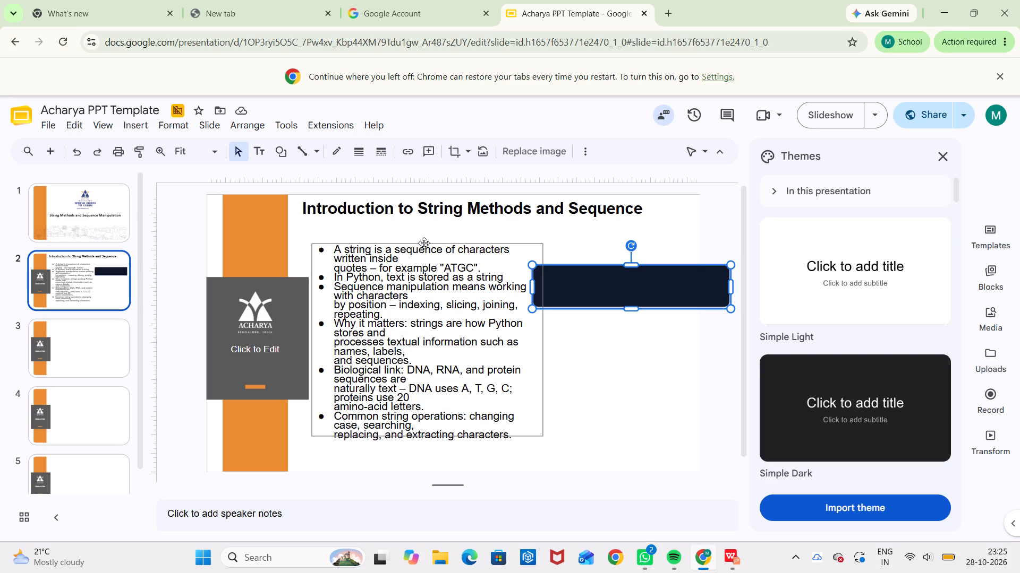
Enlarge slide 2's body text box by raising its top edge, extending its lower-left corner outward and lowering its bottom edge slightly.
left_click(525, 242)
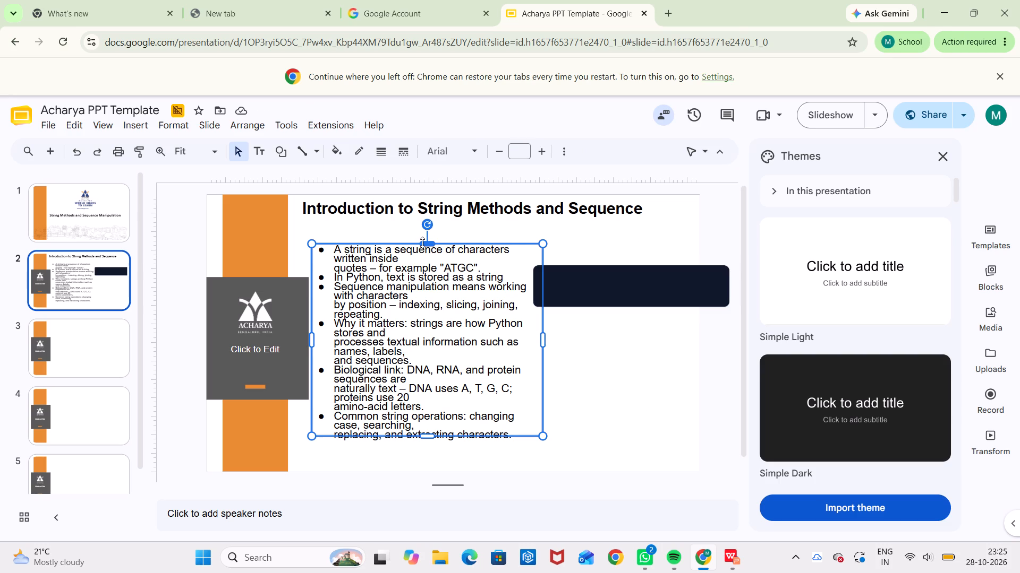
left_click_drag(422, 242, 421, 230)
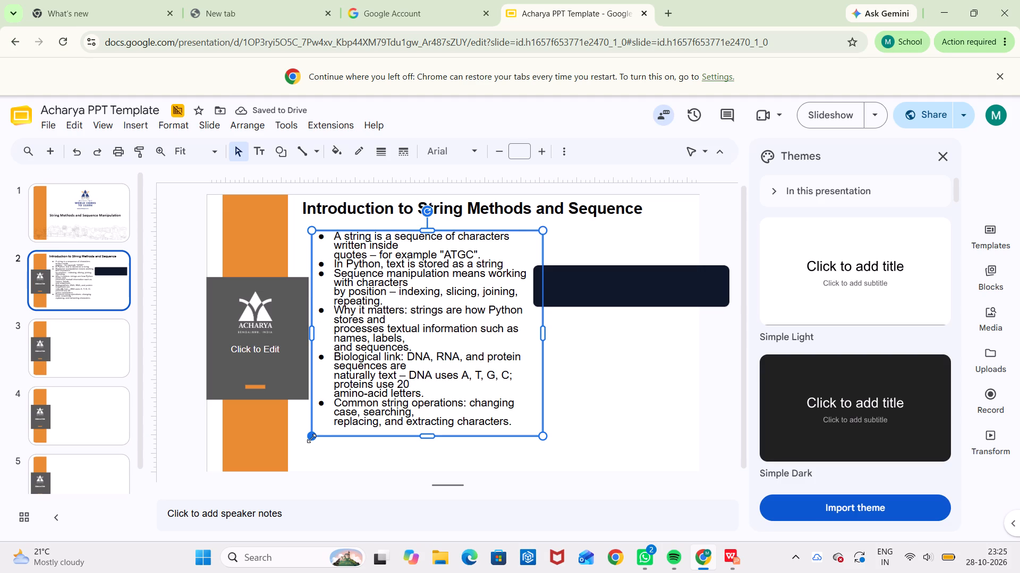
left_click_drag(311, 438, 308, 447)
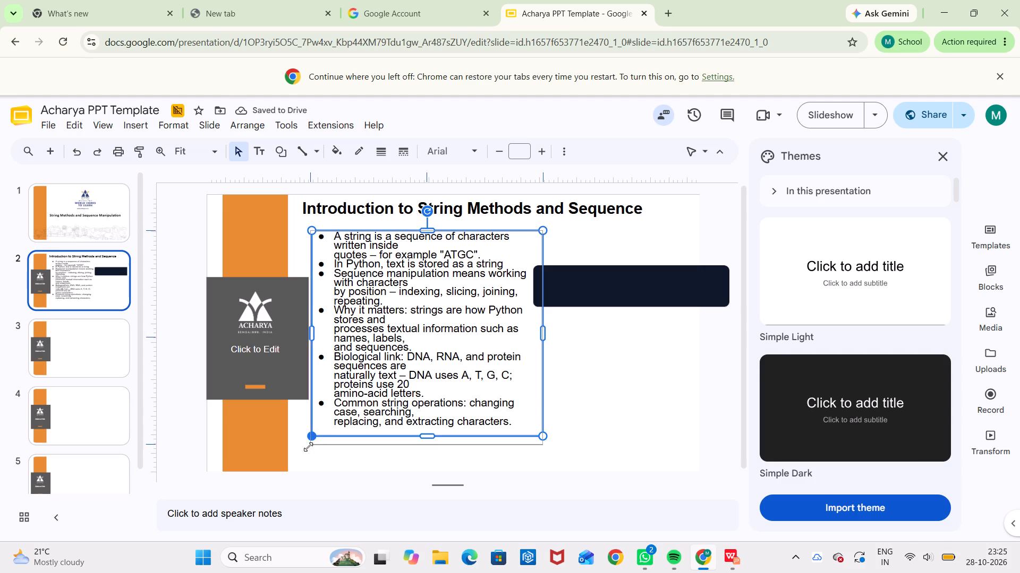
left_click_drag(308, 447, 305, 449)
left_click(305, 449)
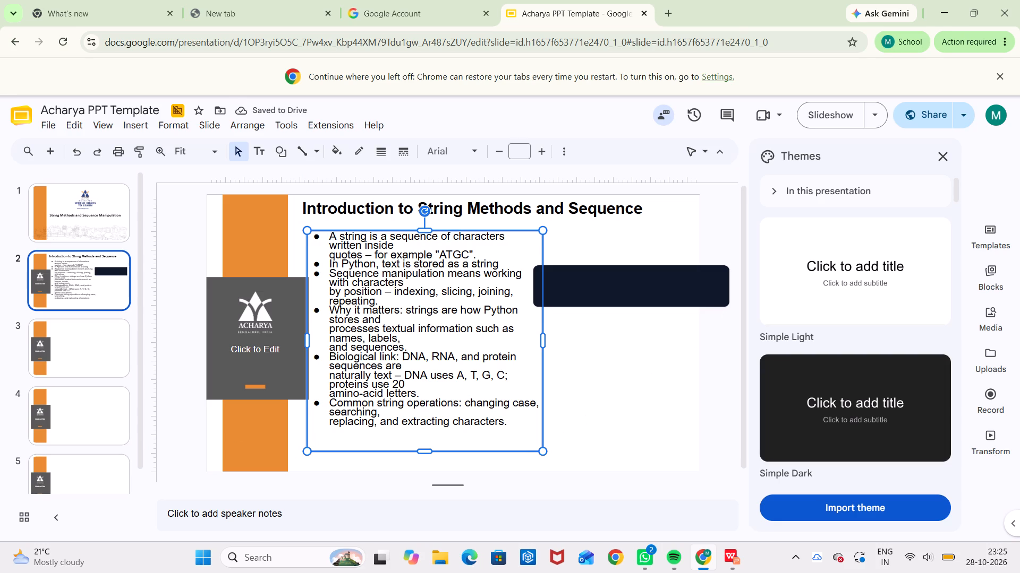
left_click(426, 450)
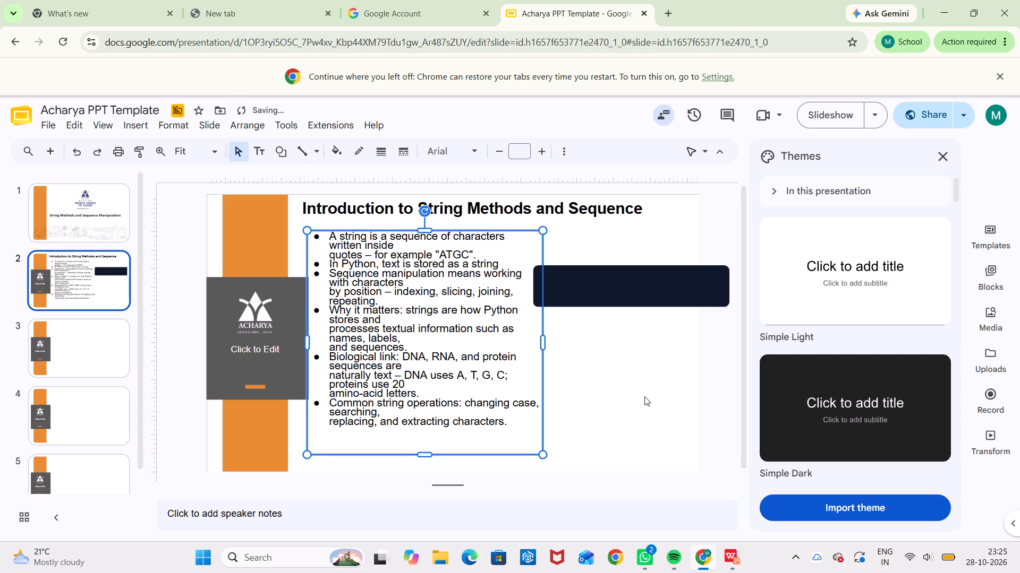
left_click(645, 397)
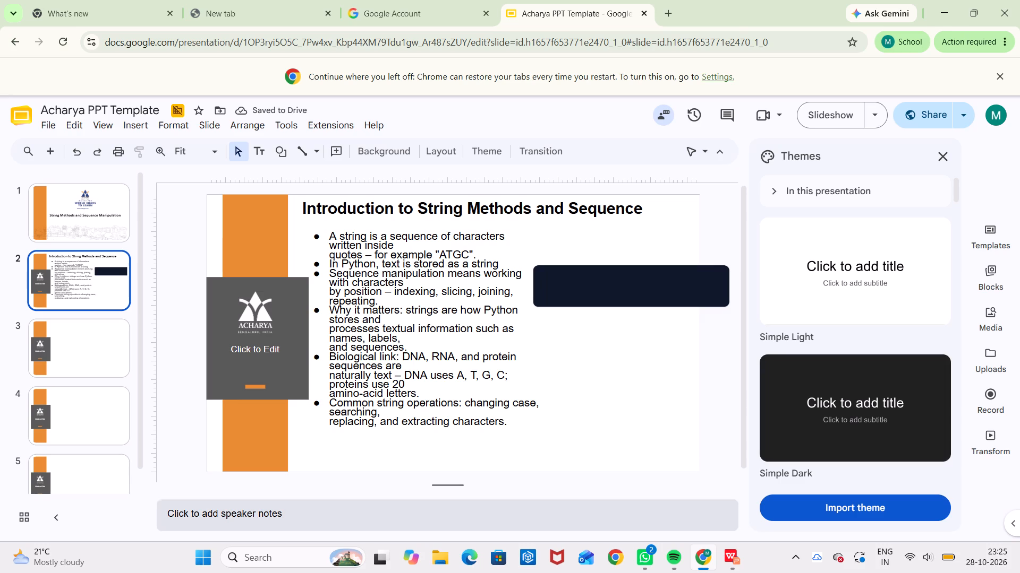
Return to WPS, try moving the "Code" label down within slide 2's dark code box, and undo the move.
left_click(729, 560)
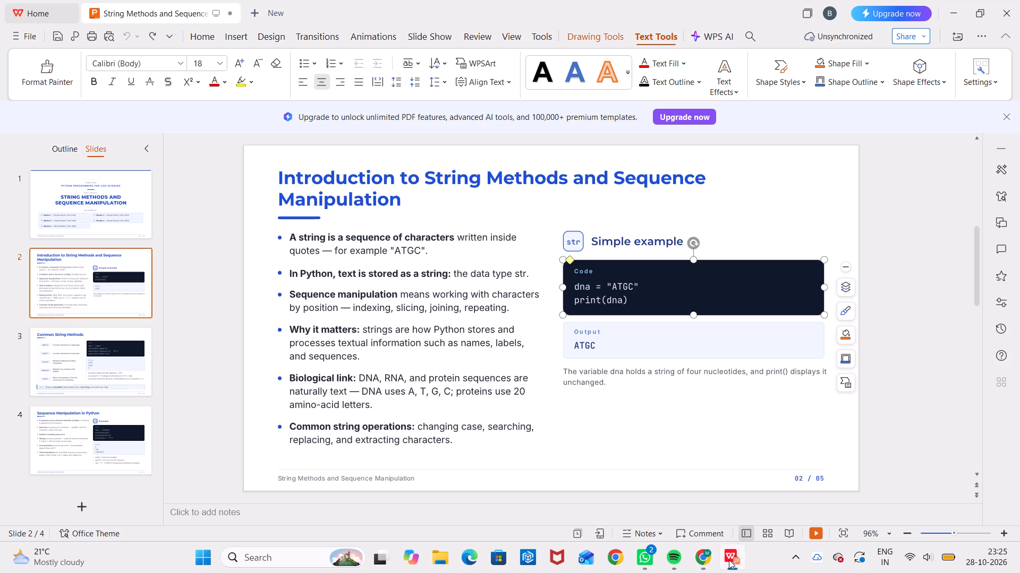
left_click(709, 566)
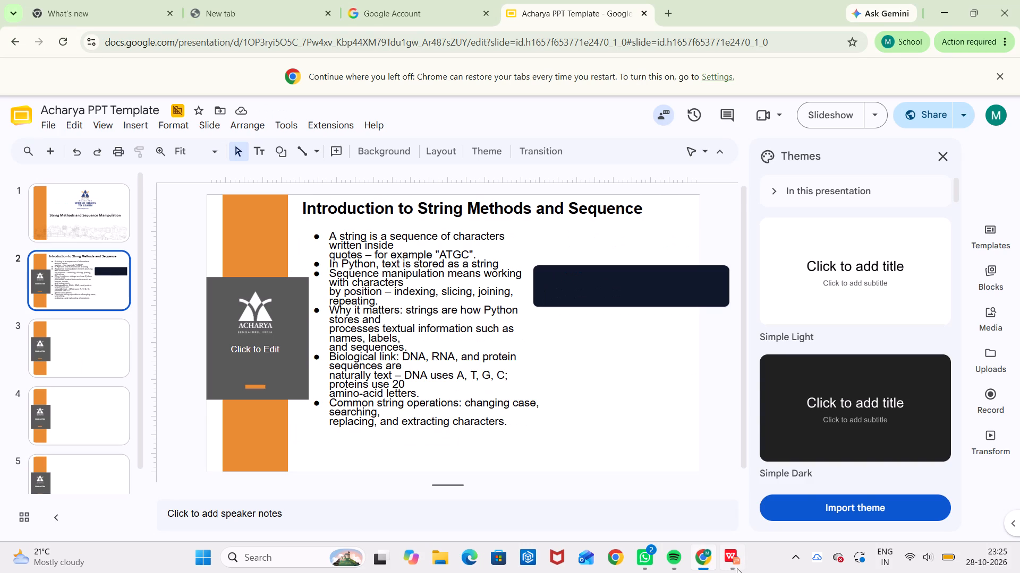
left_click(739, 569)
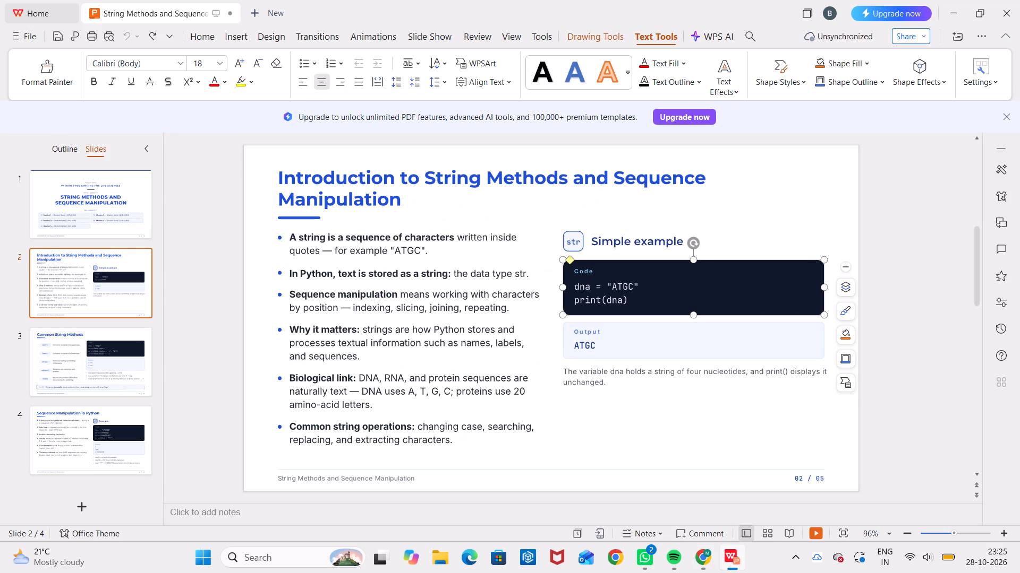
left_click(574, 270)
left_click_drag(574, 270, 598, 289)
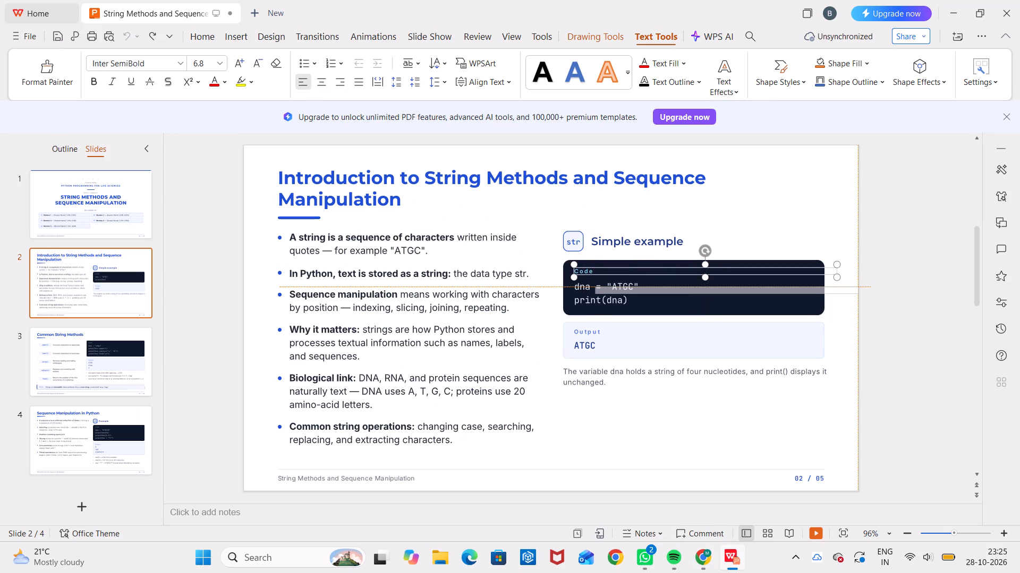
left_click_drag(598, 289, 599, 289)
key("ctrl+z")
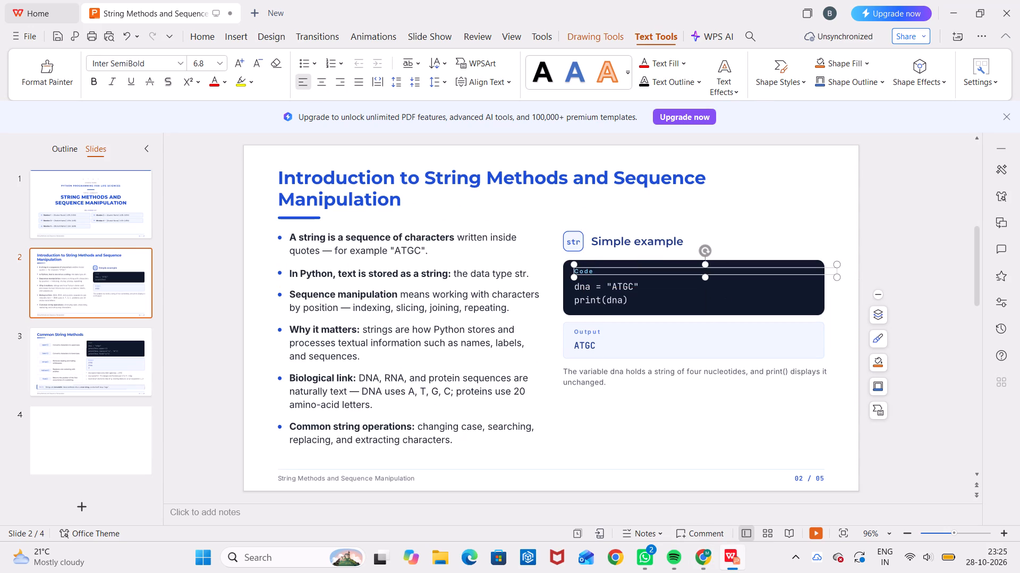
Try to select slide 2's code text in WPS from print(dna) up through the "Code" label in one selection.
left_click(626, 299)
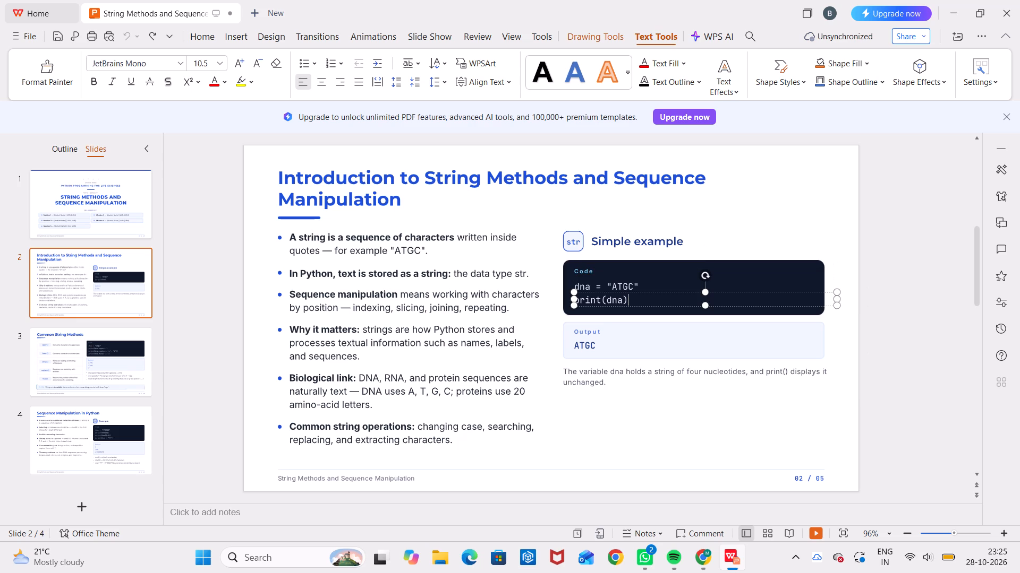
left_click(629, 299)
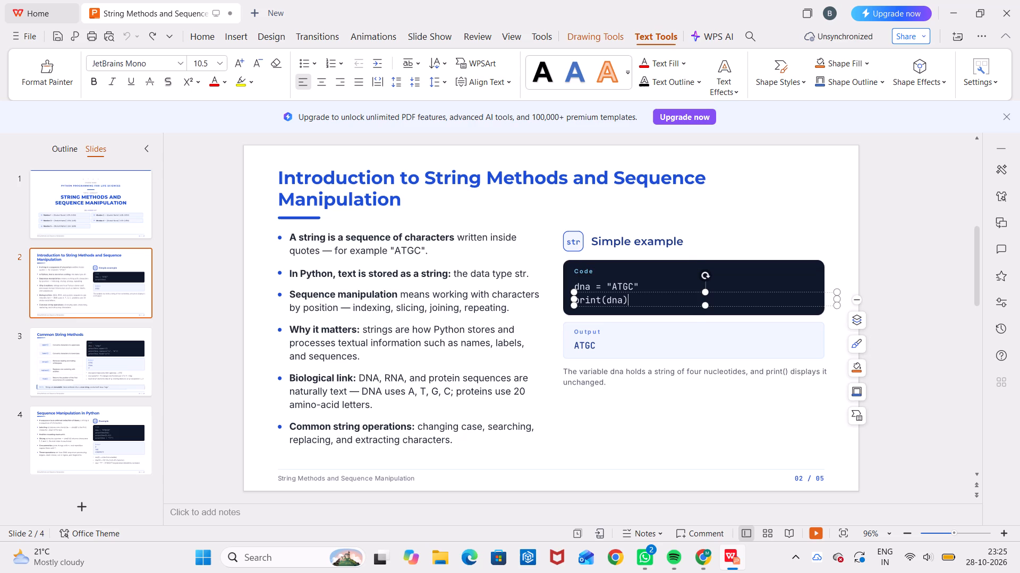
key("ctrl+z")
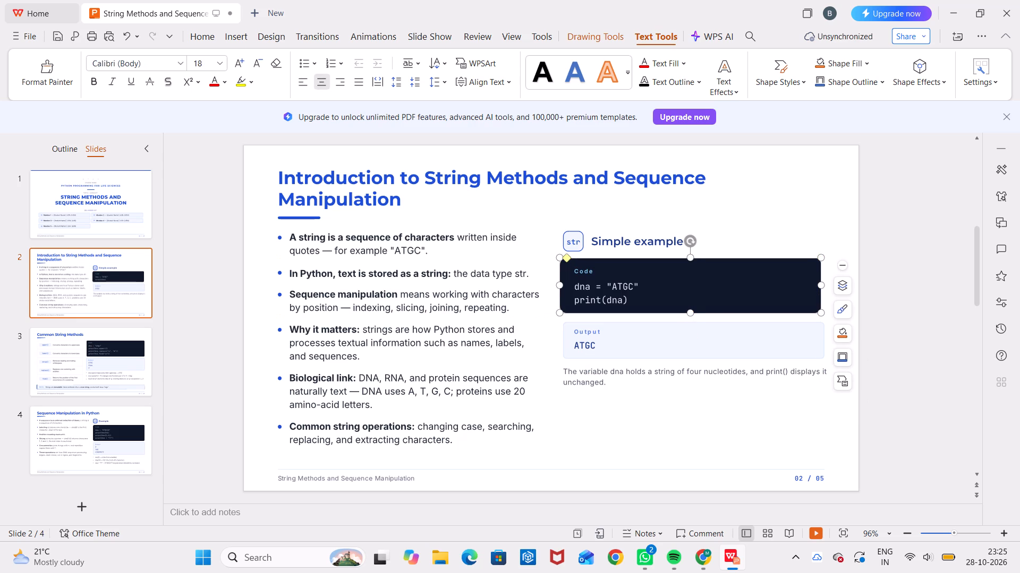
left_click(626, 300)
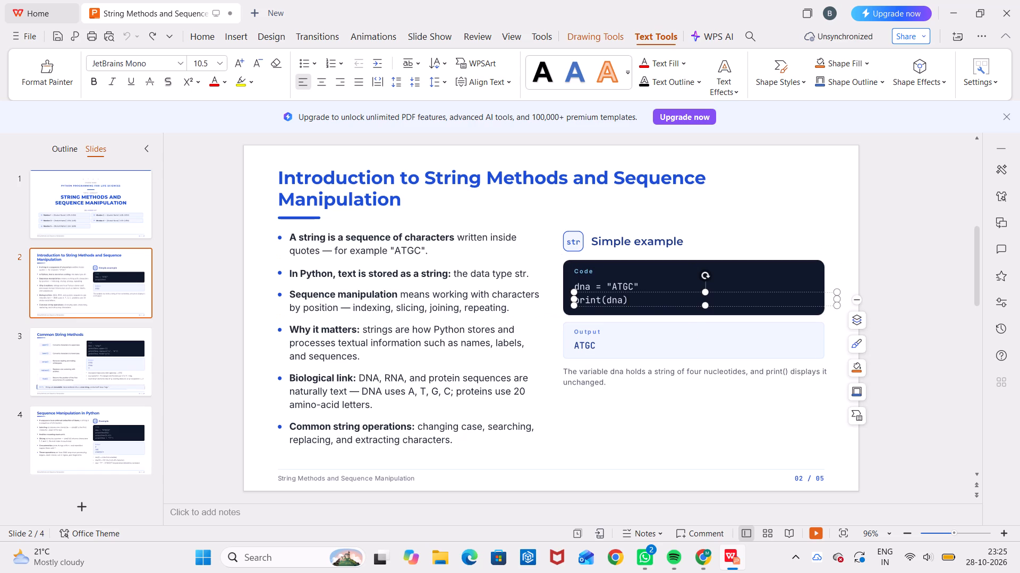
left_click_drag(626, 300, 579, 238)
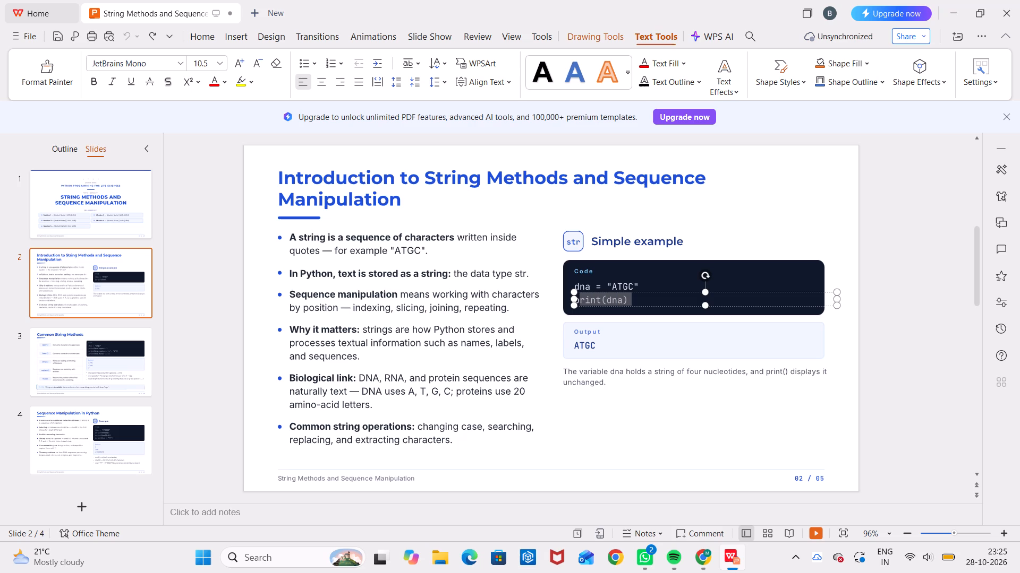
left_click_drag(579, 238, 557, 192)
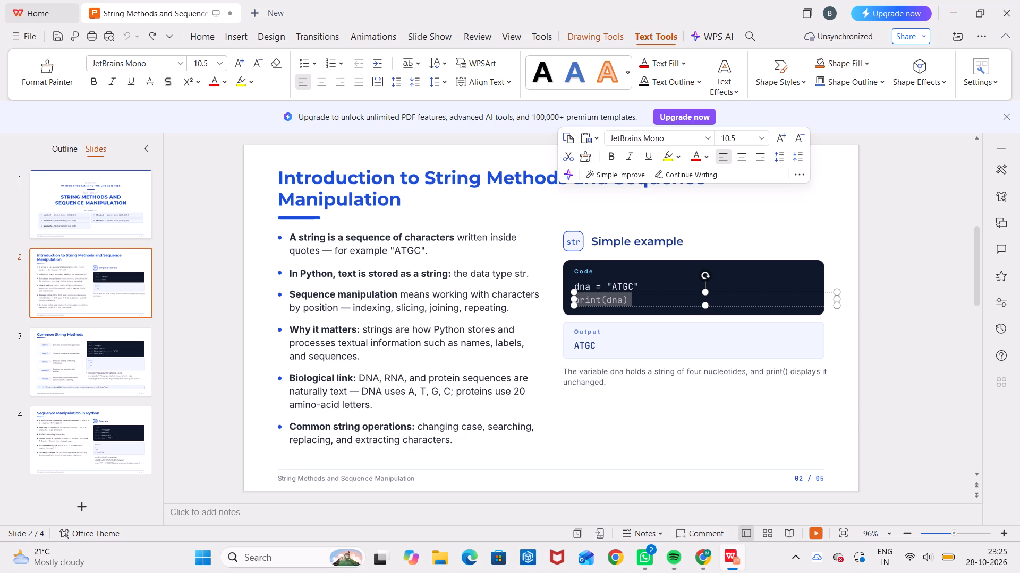
Select only the "Code" label in slide 2's dark code box in WPS, keeping its original position, and copy it.
left_click(575, 270)
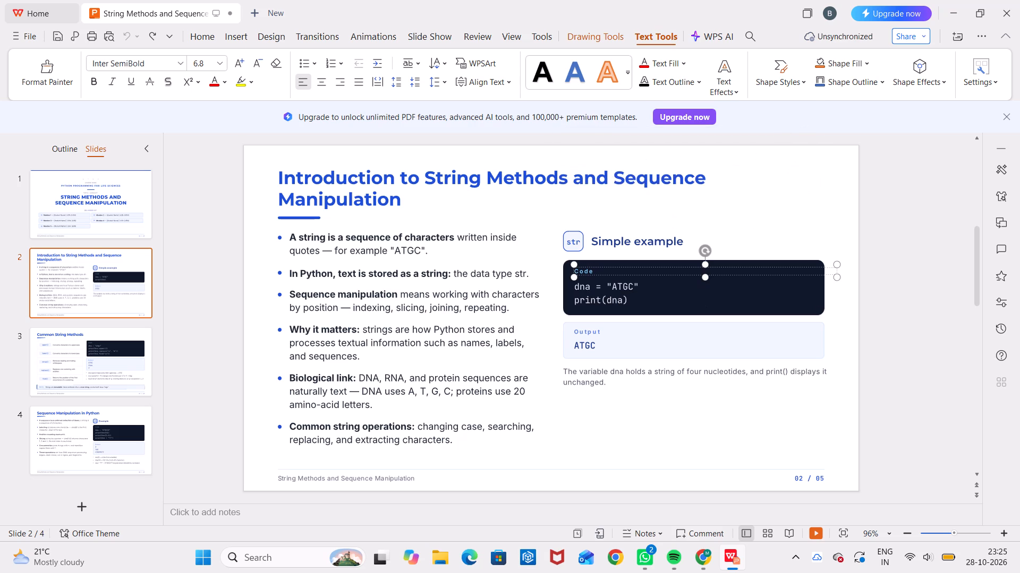
left_click_drag(575, 270, 591, 267)
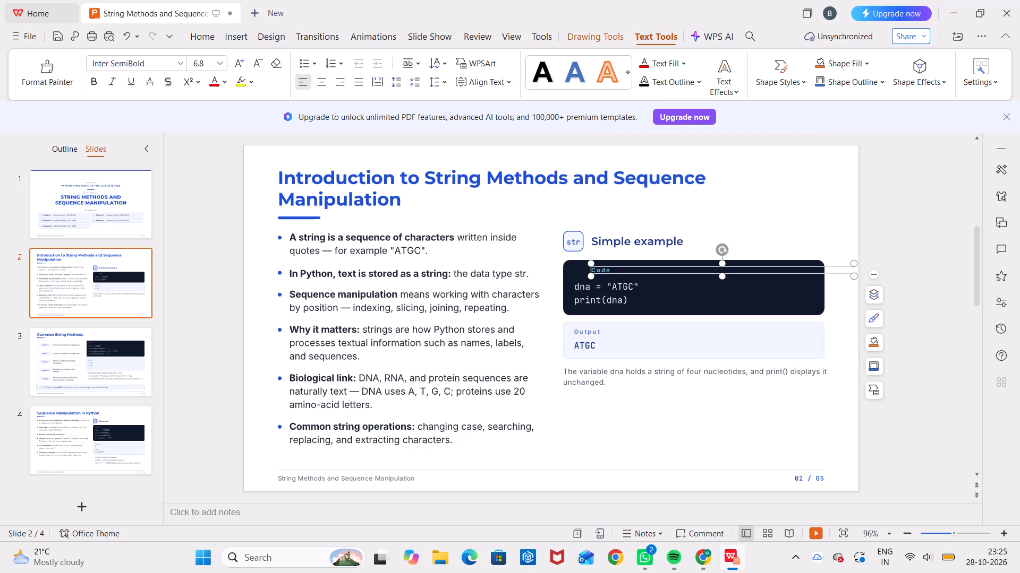
key("ctrl+z")
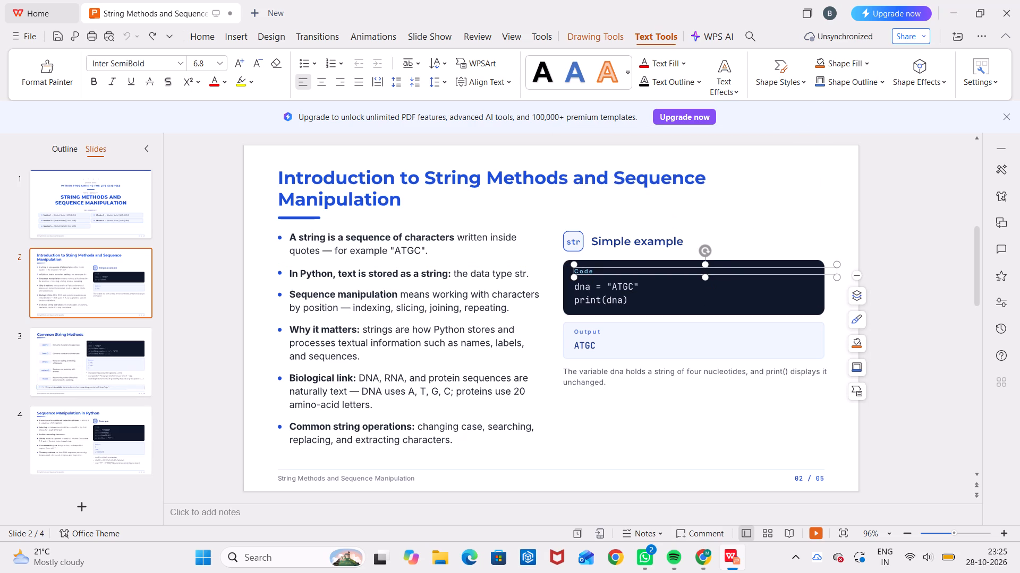
right_click(601, 268)
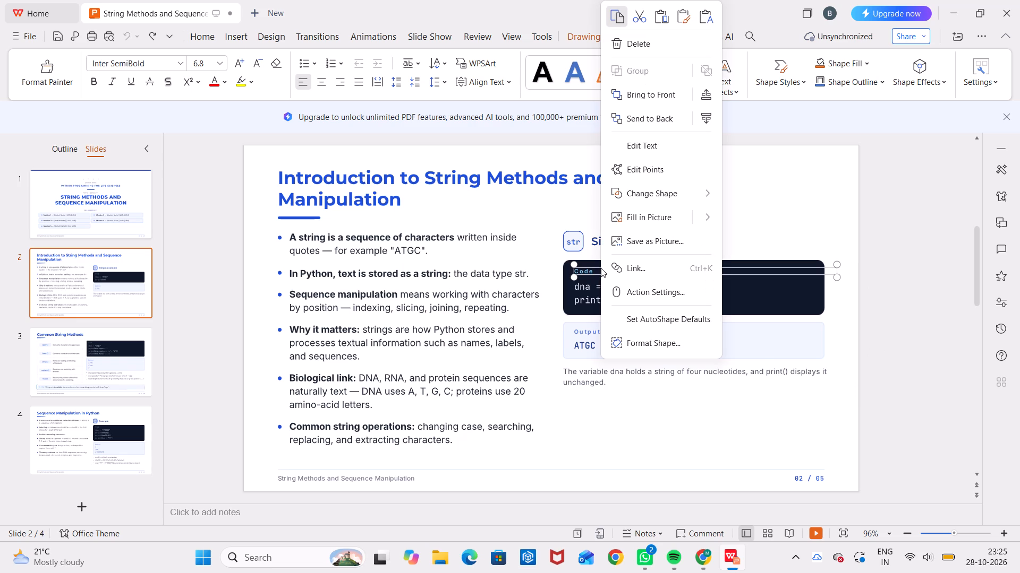
left_click(620, 23)
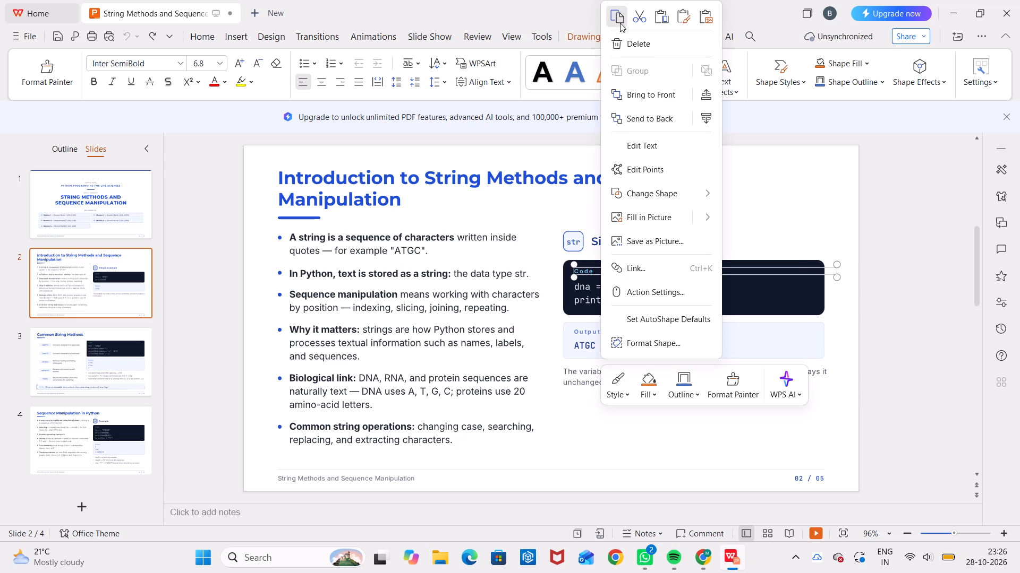
Switch to Google Slides, paste the "Code" label onto slide 2 and place it along the dark rectangle's top edge, starting near its left side.
left_click(702, 565)
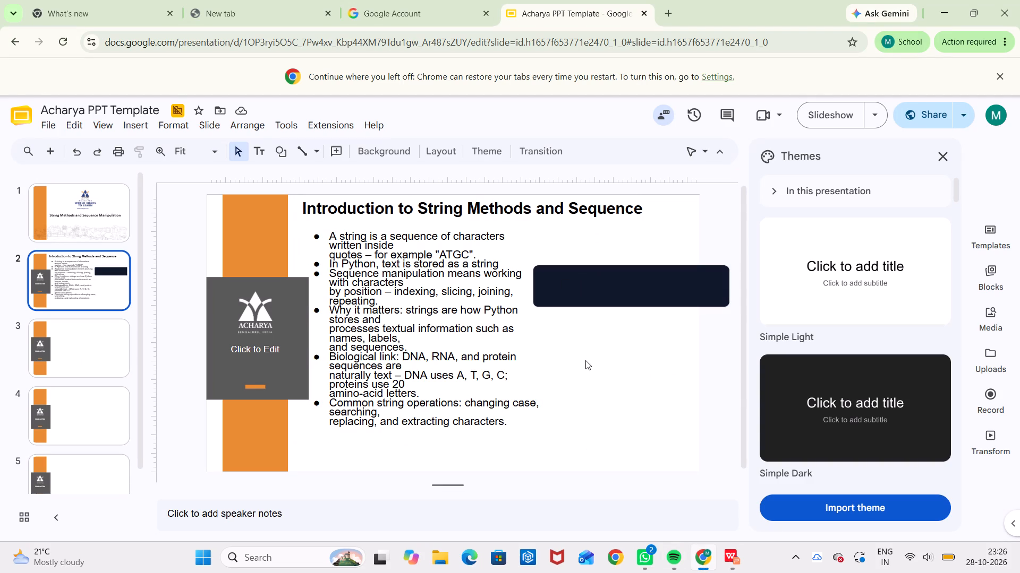
left_click(554, 280)
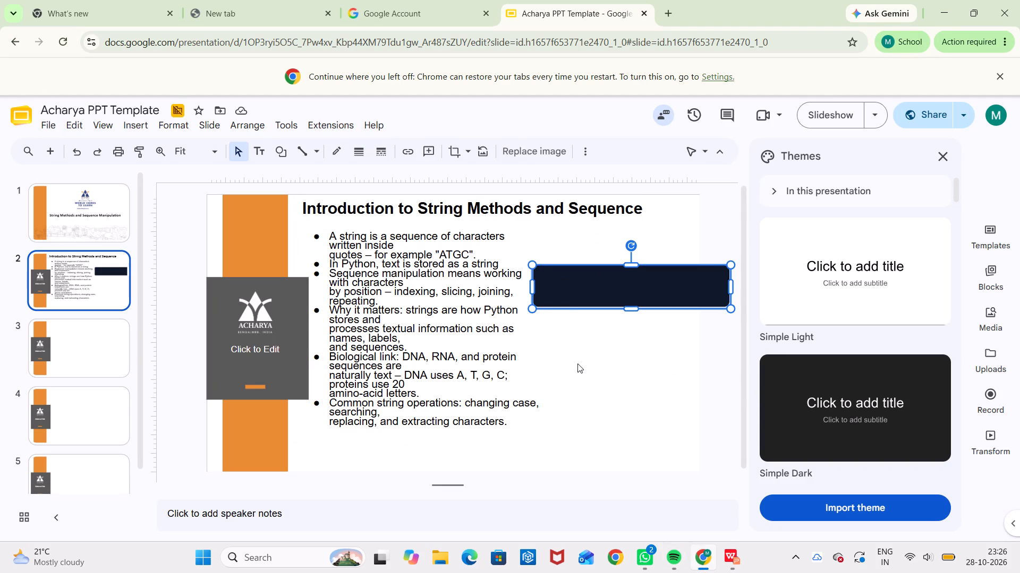
left_click(577, 363)
key("ctrl+v")
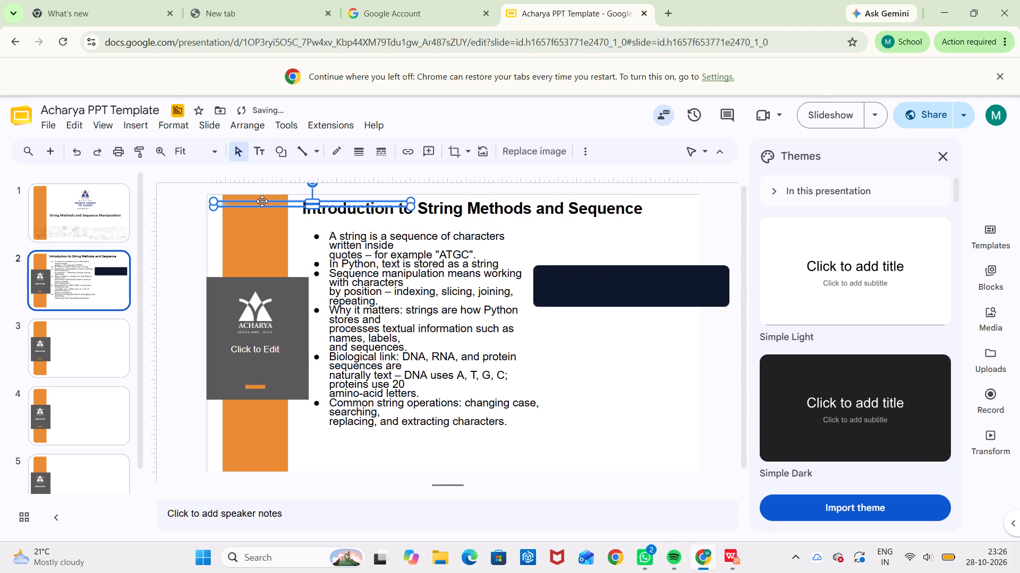
left_click_drag(262, 201, 572, 279)
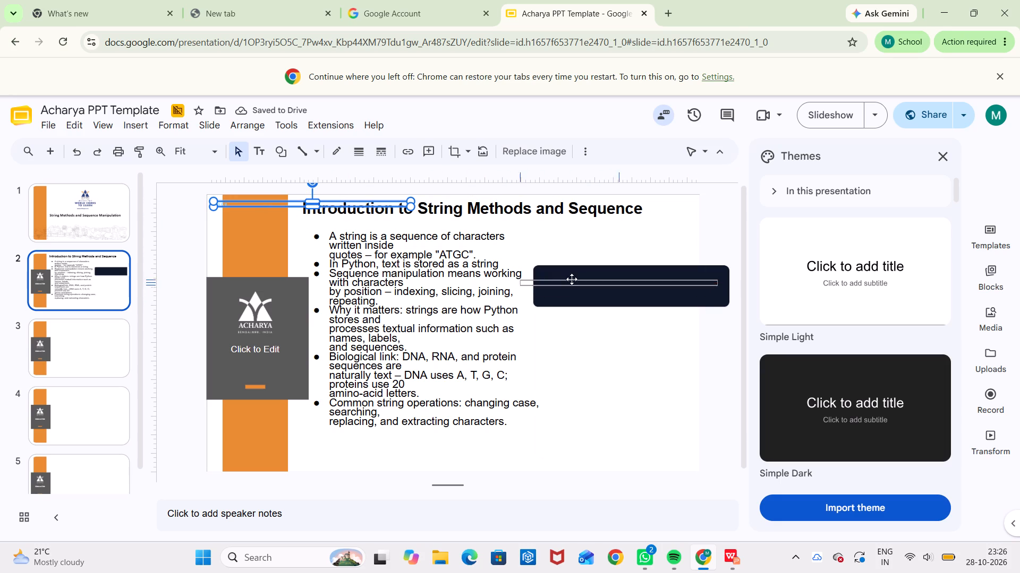
left_click_drag(572, 279, 588, 269)
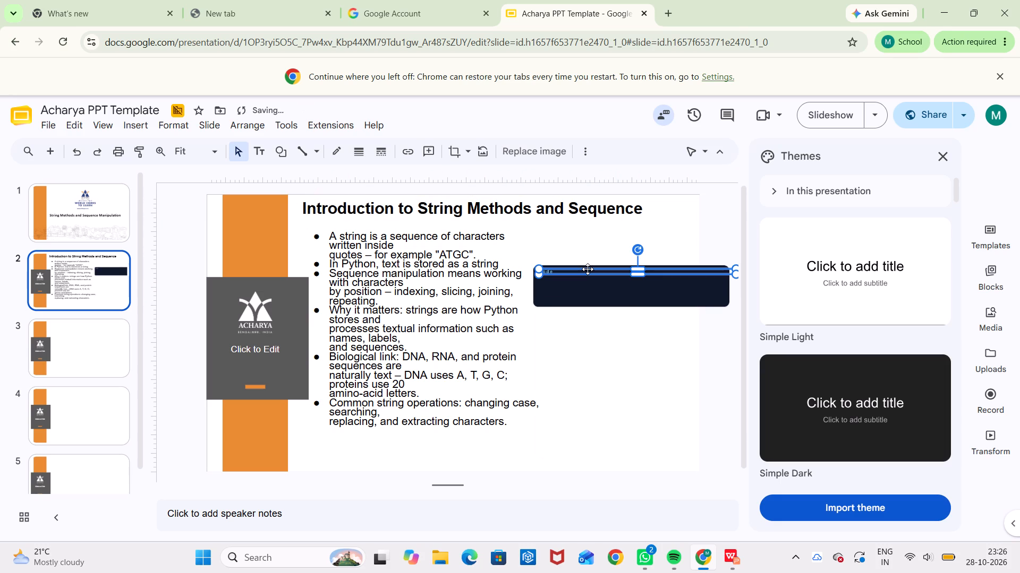
left_click(578, 323)
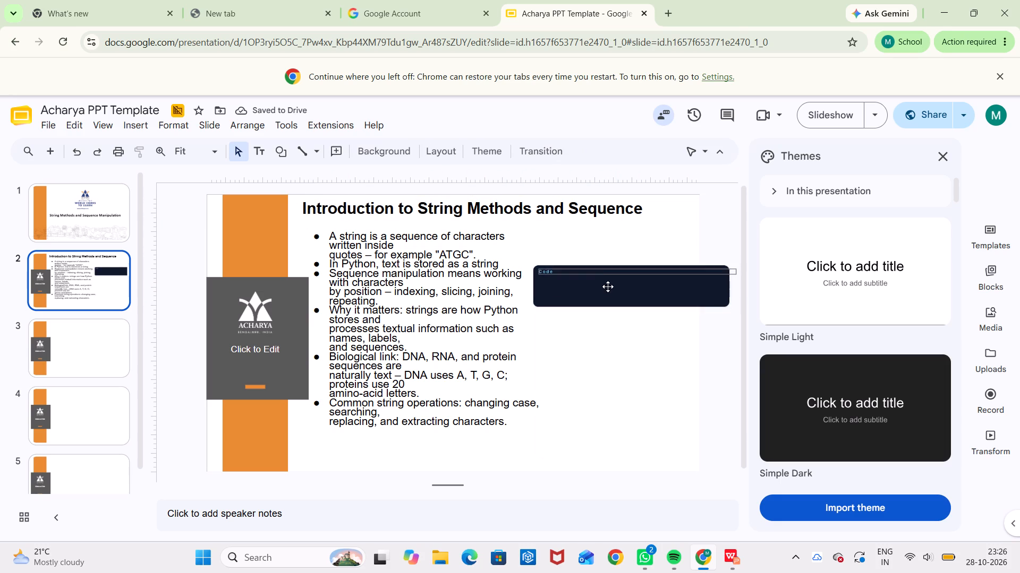
Make the dark rectangle on slide 2 taller by extending its bottom edge downward.
left_click(613, 303)
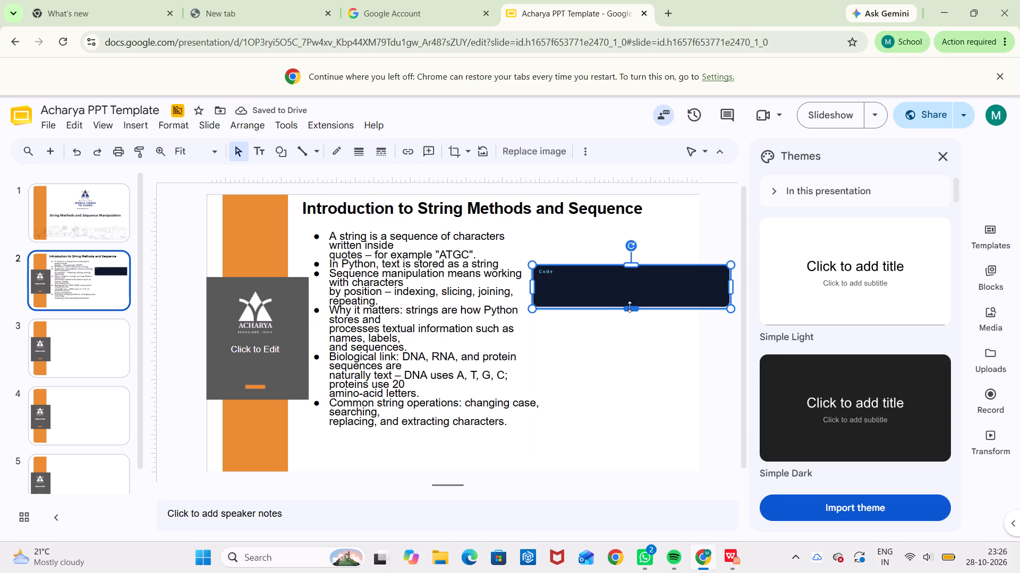
left_click_drag(630, 307, 634, 322)
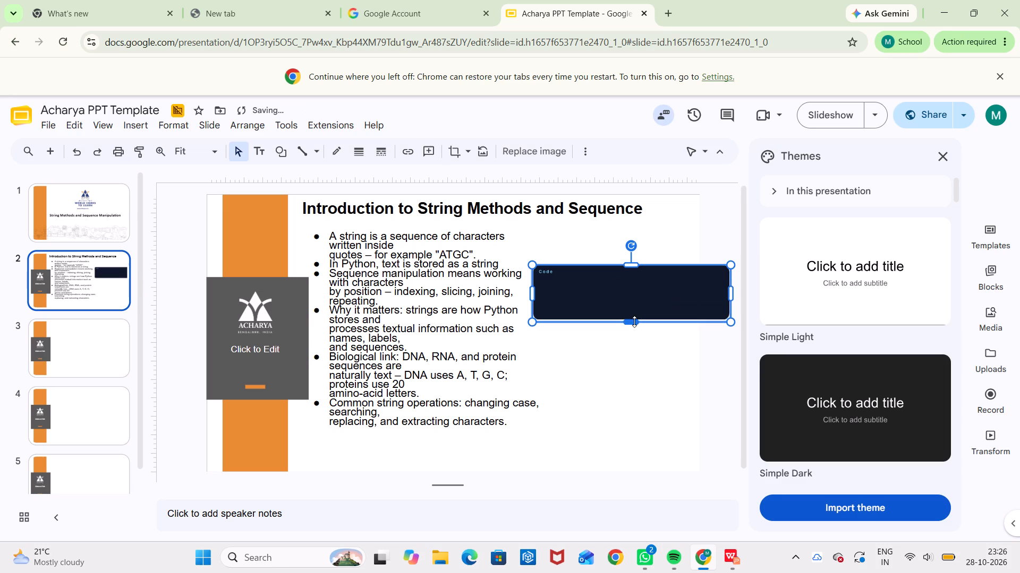
Resize the "Code" label so it is taller and narrow enough to fit inside the dark rectangle.
left_click(551, 272)
left_click_drag(637, 274, 637, 282)
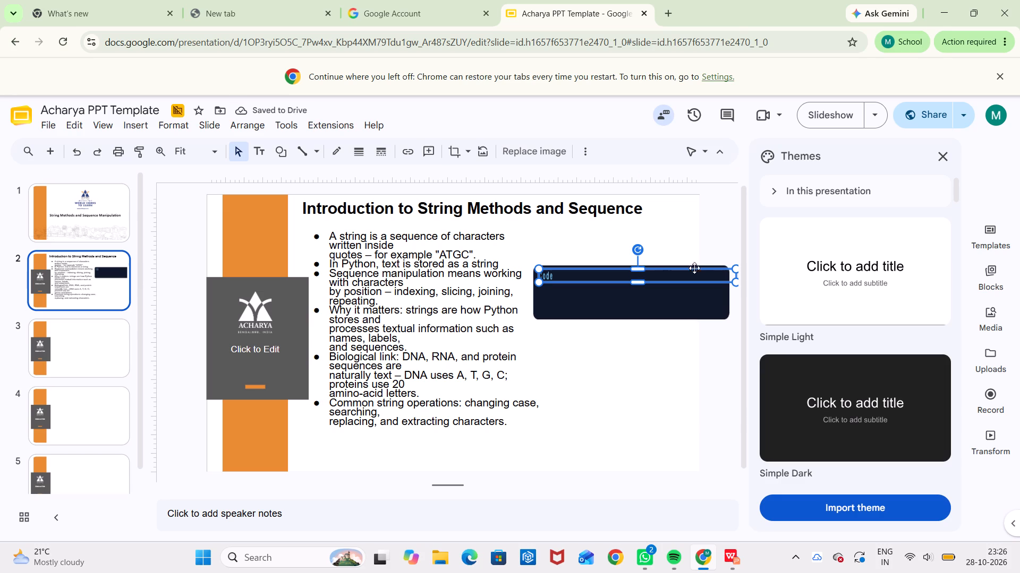
left_click_drag(734, 270, 701, 274)
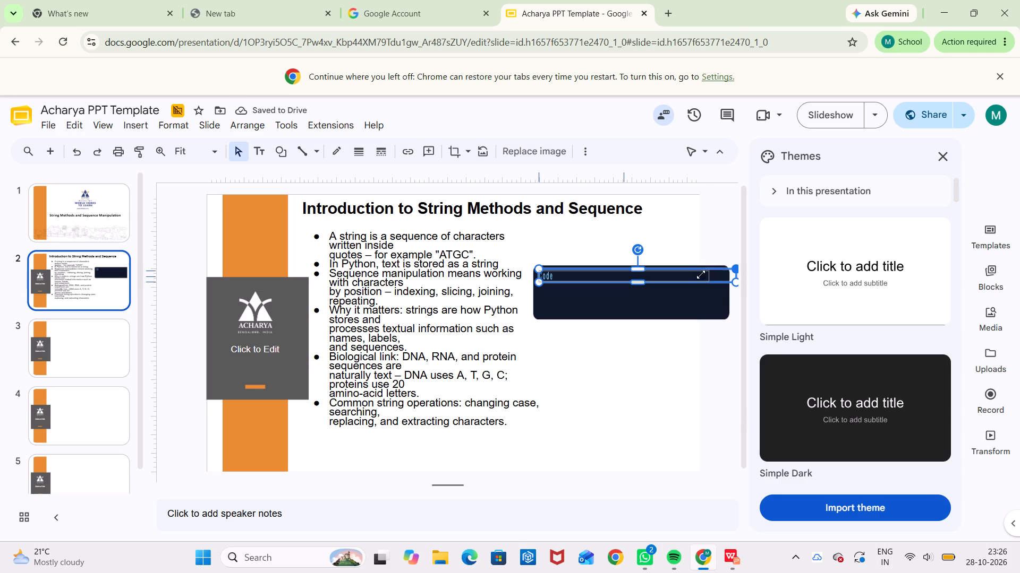
left_click_drag(701, 274, 696, 276)
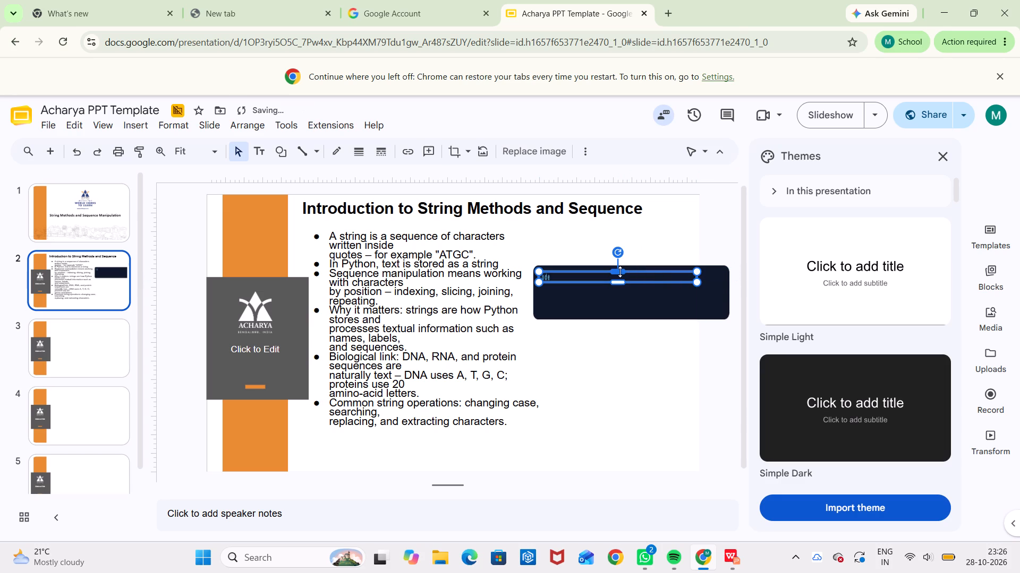
left_click_drag(619, 282, 619, 289)
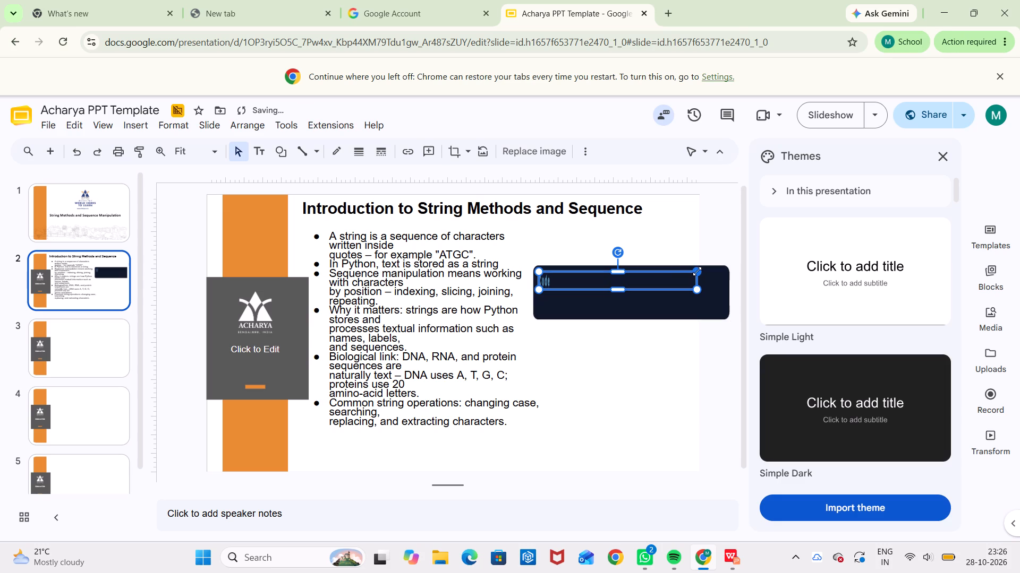
left_click_drag(697, 271, 590, 272)
left_click_drag(614, 291, 614, 285)
left_click(601, 345)
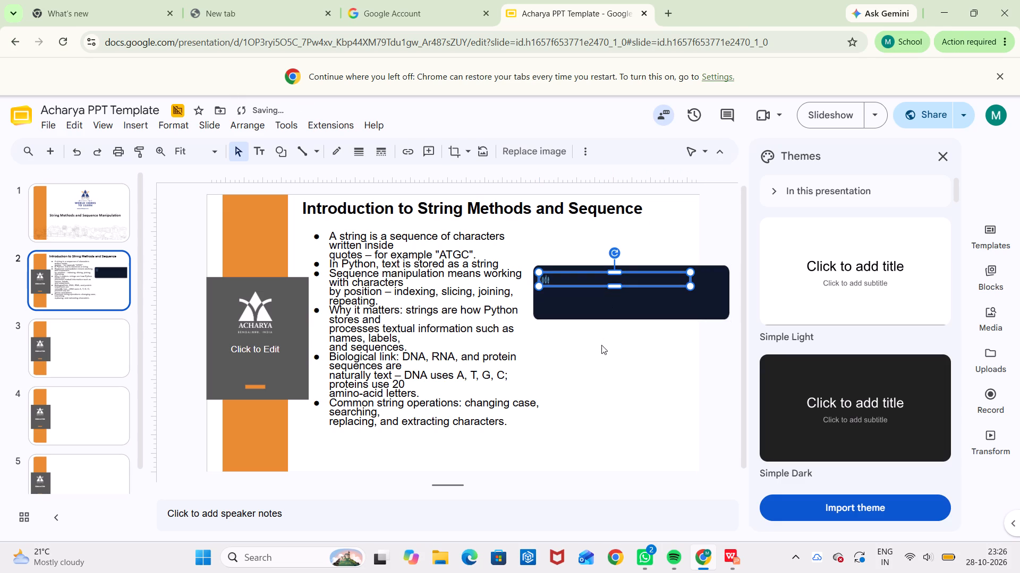
Extend the dark rectangle's bottom edge slightly further down to leave more room for code.
left_click(610, 315)
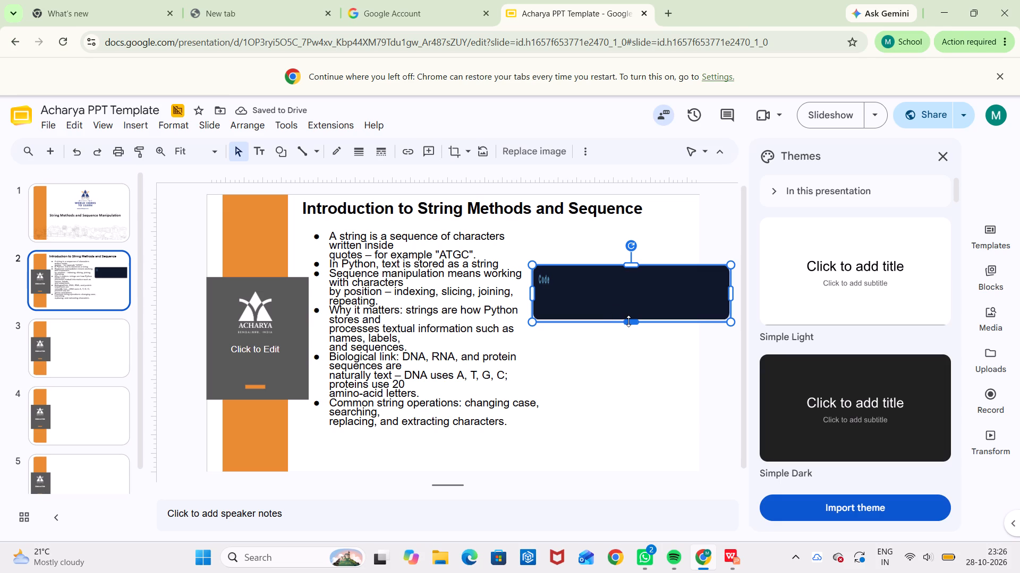
left_click_drag(628, 321, 630, 331)
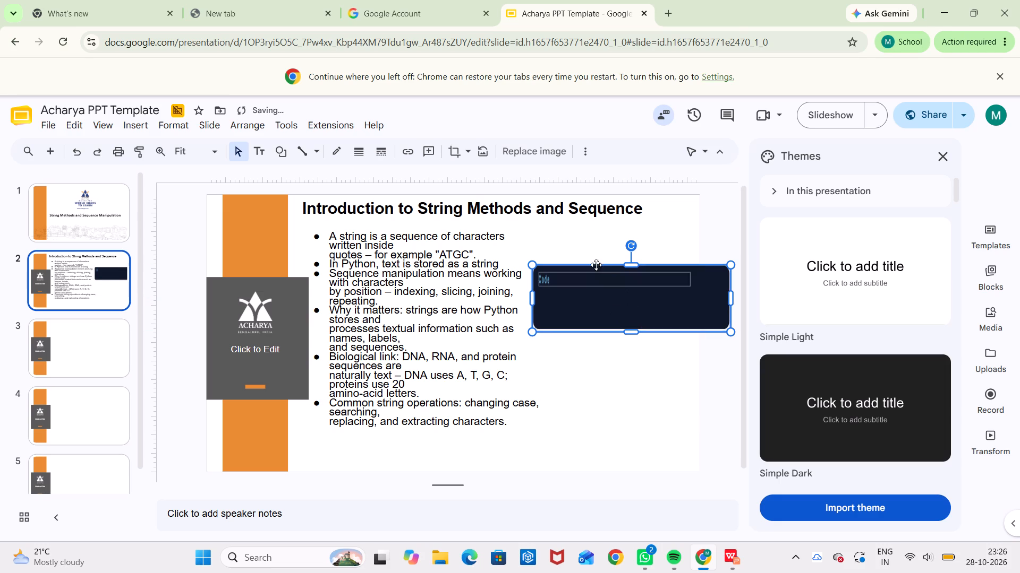
Widen the "Code" label to about the dark rectangle's full width and adjust its height slightly, keeping it near the rectangle's top.
left_click(561, 280)
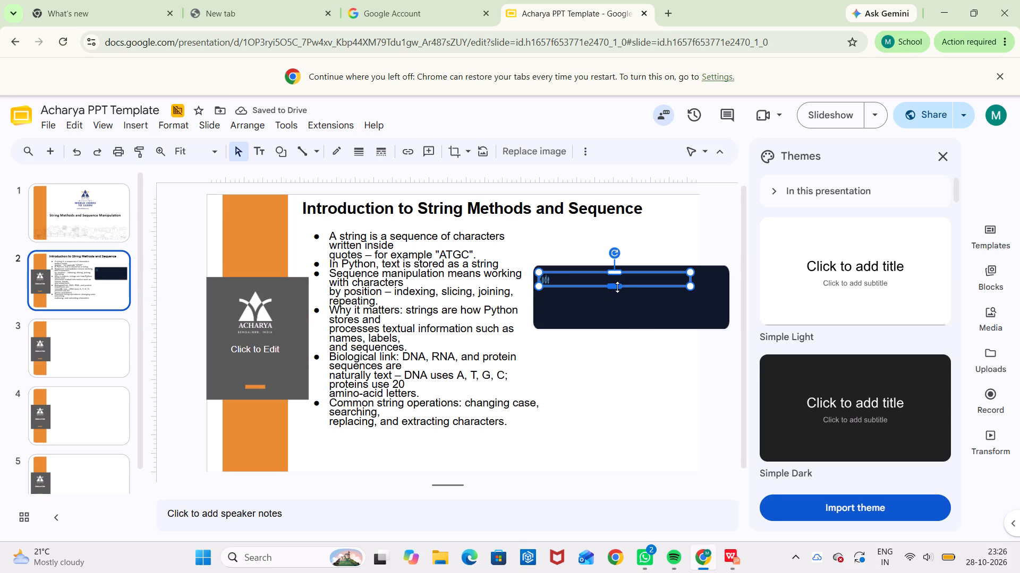
left_click_drag(617, 287, 618, 292)
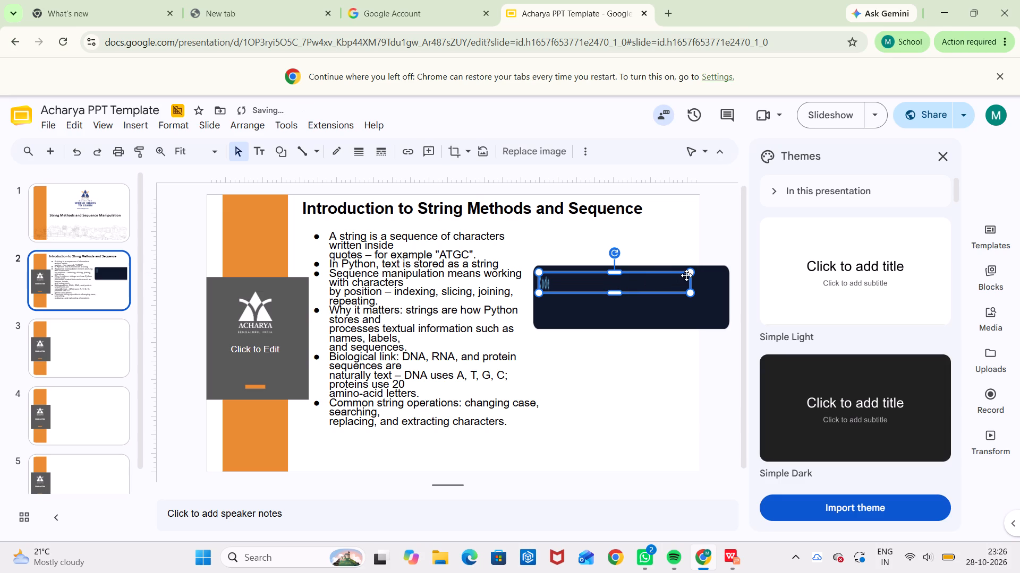
left_click_drag(688, 274, 699, 272)
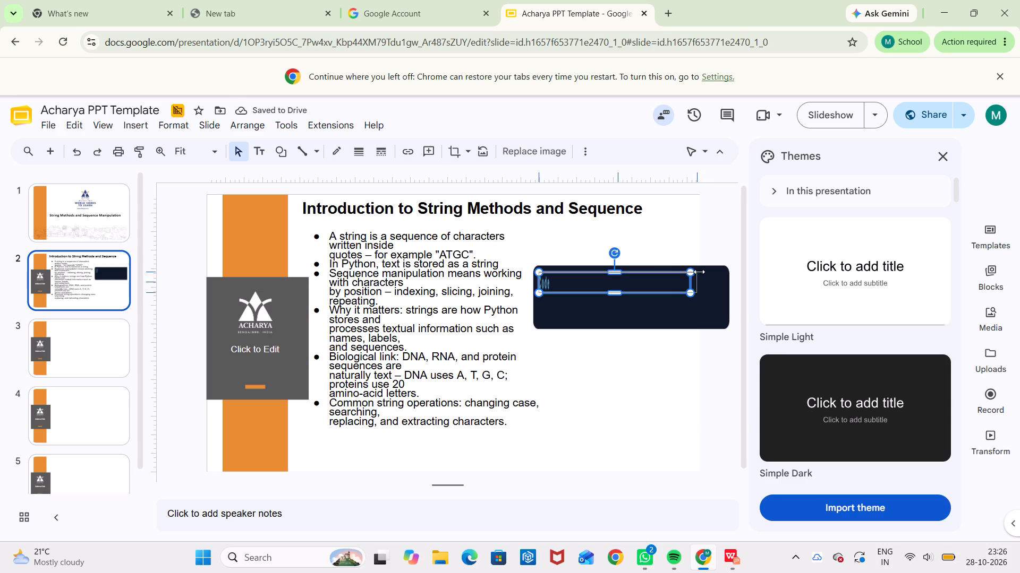
left_click_drag(699, 272, 702, 271)
left_click_drag(702, 271, 729, 271)
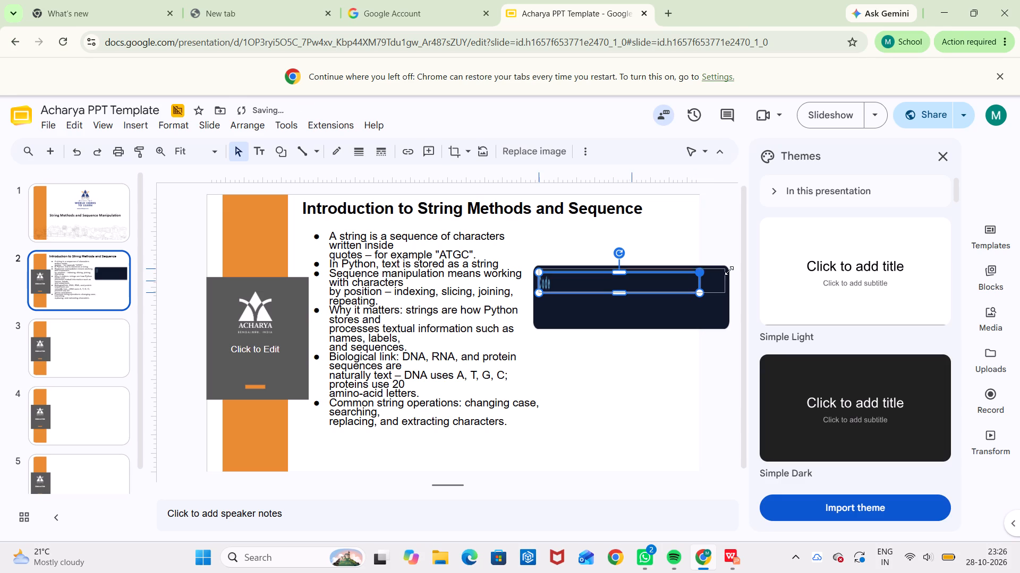
left_click_drag(729, 271, 735, 261)
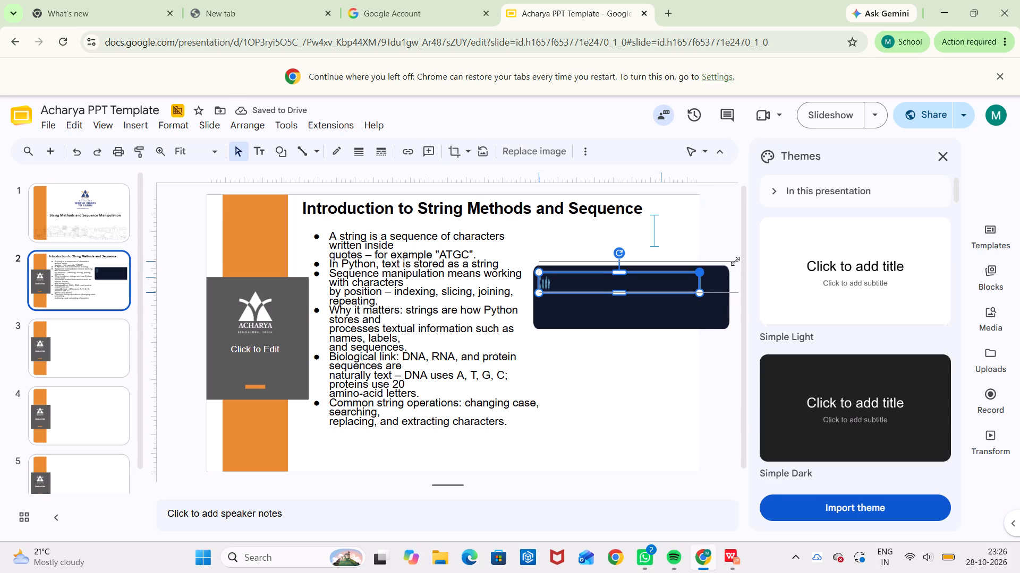
left_click_drag(735, 261, 735, 268)
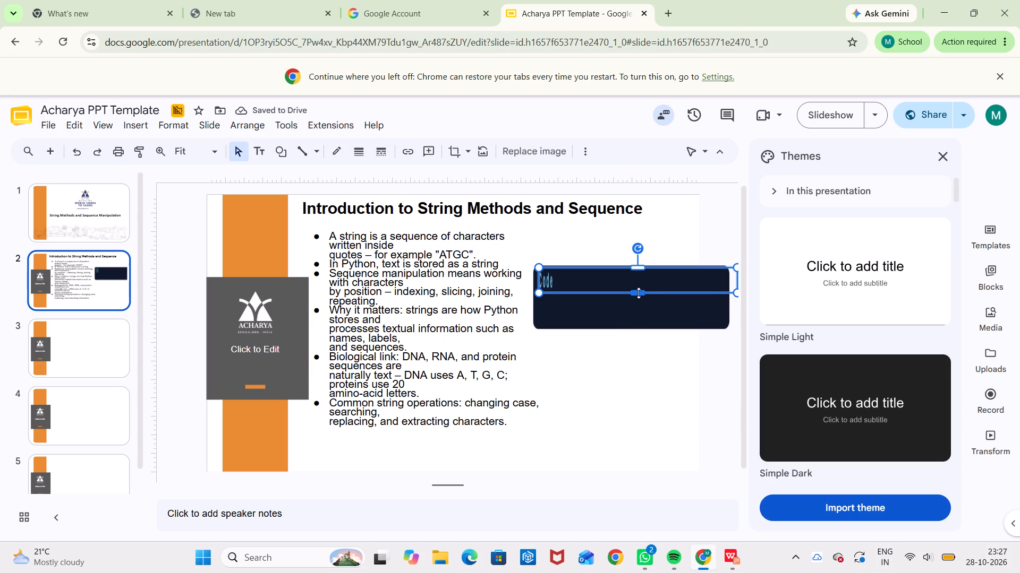
left_click_drag(639, 293, 637, 286)
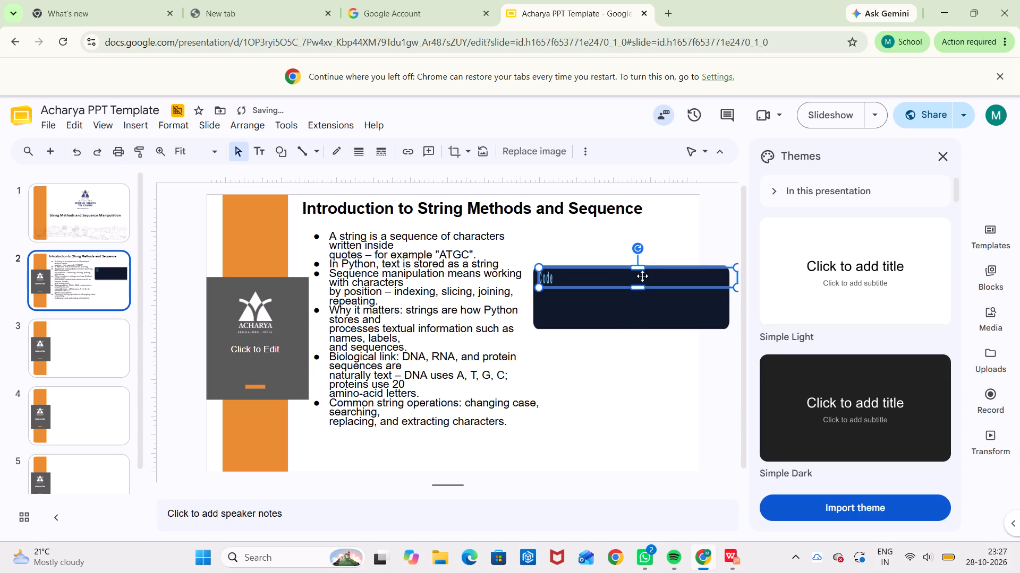
left_click(639, 268)
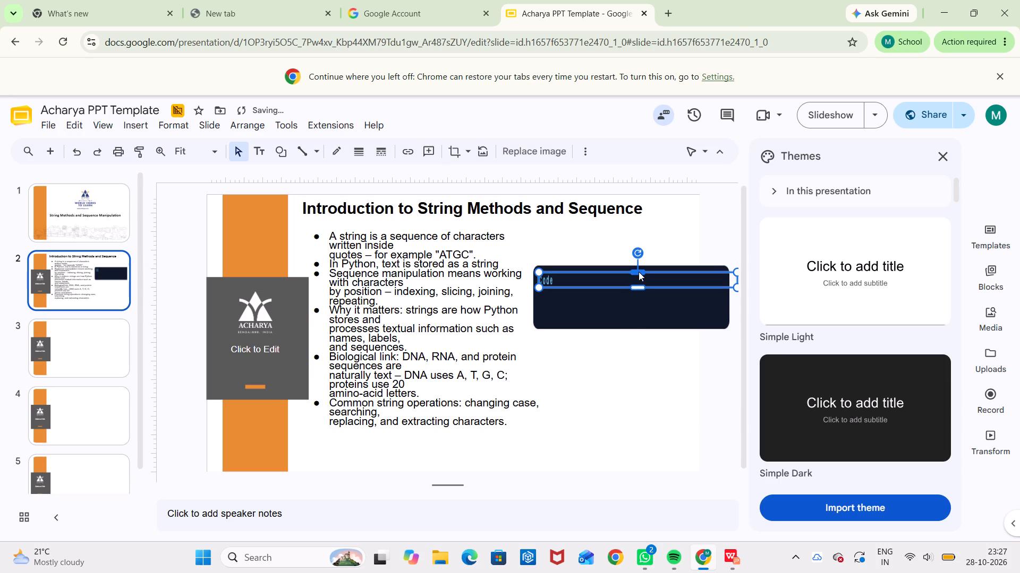
left_click(616, 366)
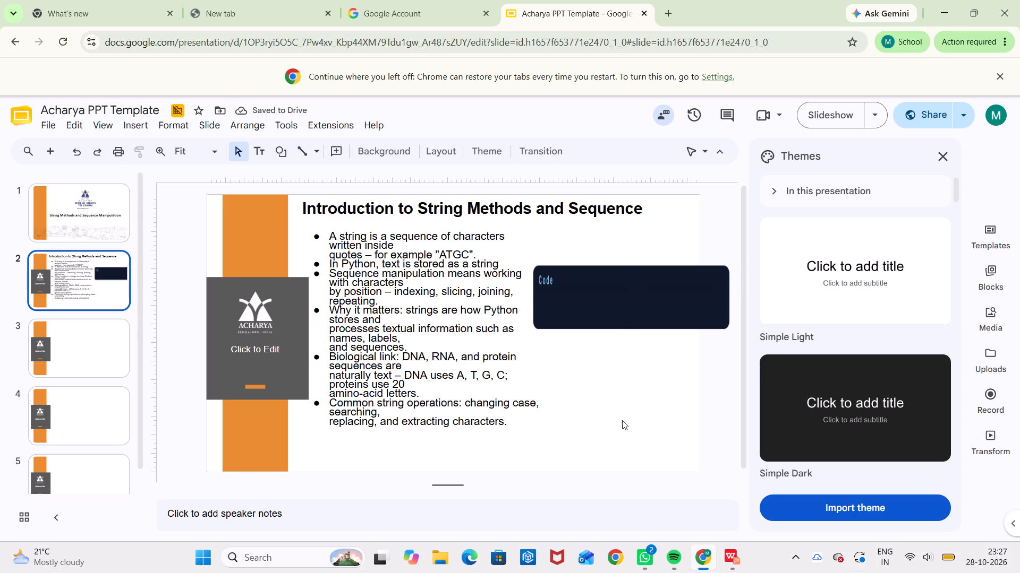
Switch to WPS and copy the code line dna = "ATGC" from slide 2's simple example.
left_click(724, 570)
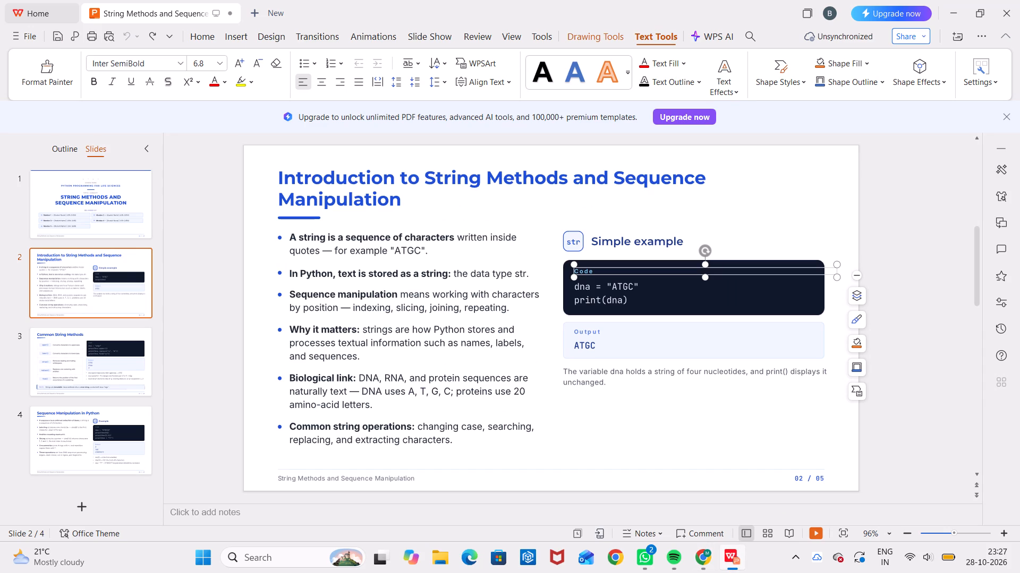
left_click(576, 284)
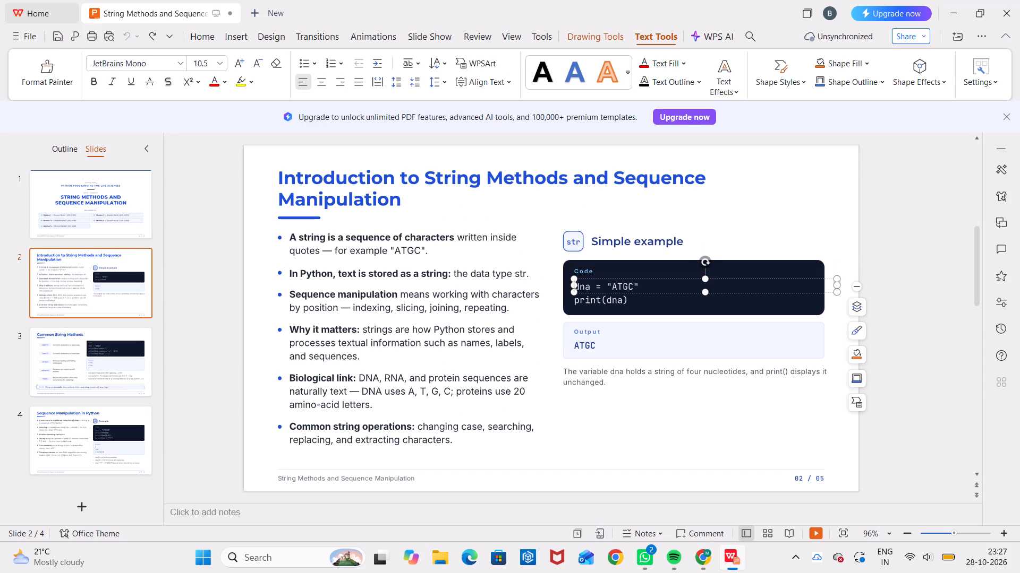
left_click_drag(576, 284, 598, 282)
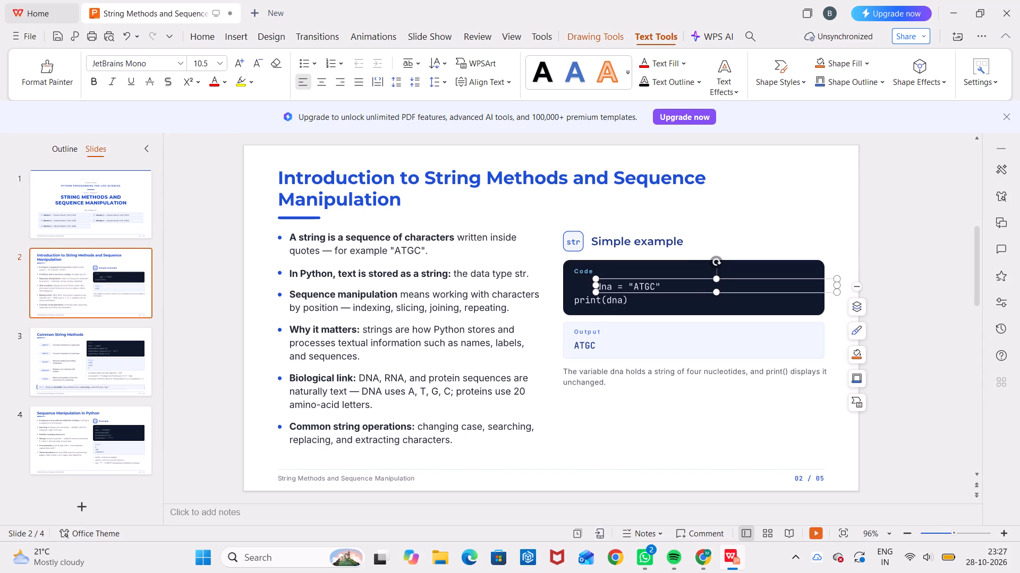
key("ctrl+z")
left_click(639, 283)
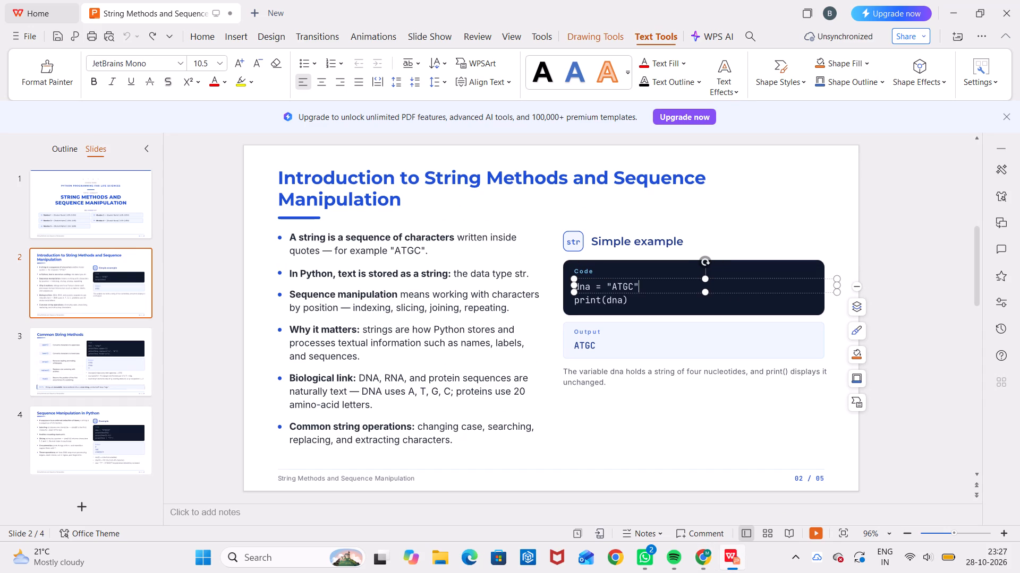
left_click_drag(639, 283, 572, 285)
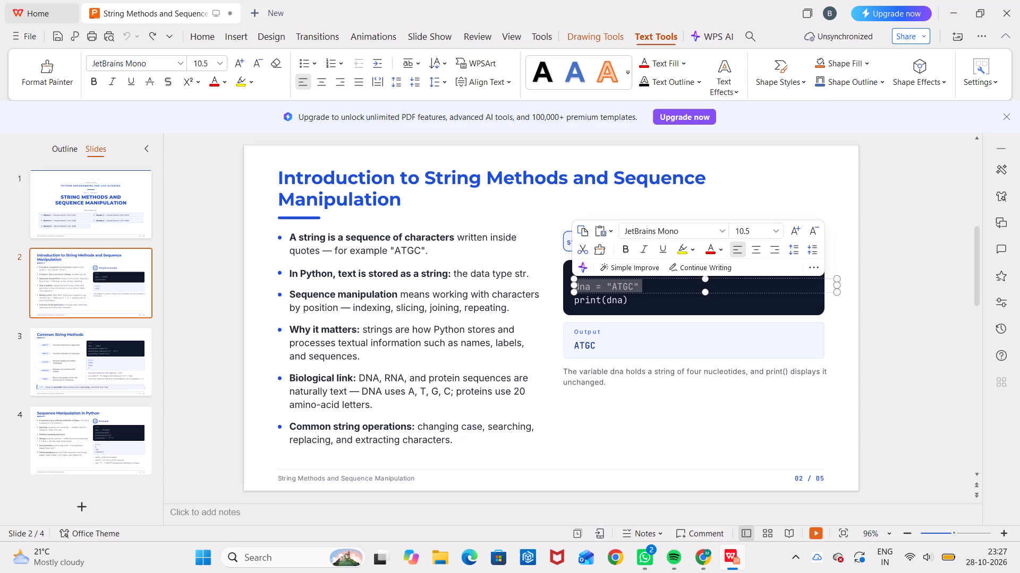
left_click(585, 235)
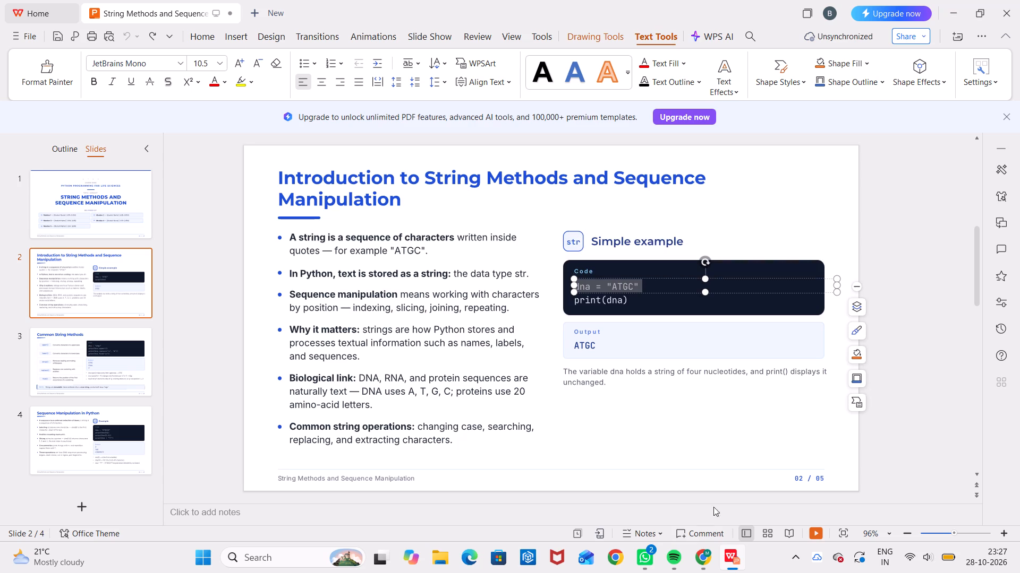
Paste the dna = "ATGC" line onto slide 2 of the Acharya PPT Template and place it inside the dark rectangle, under "Code".
left_click(704, 566)
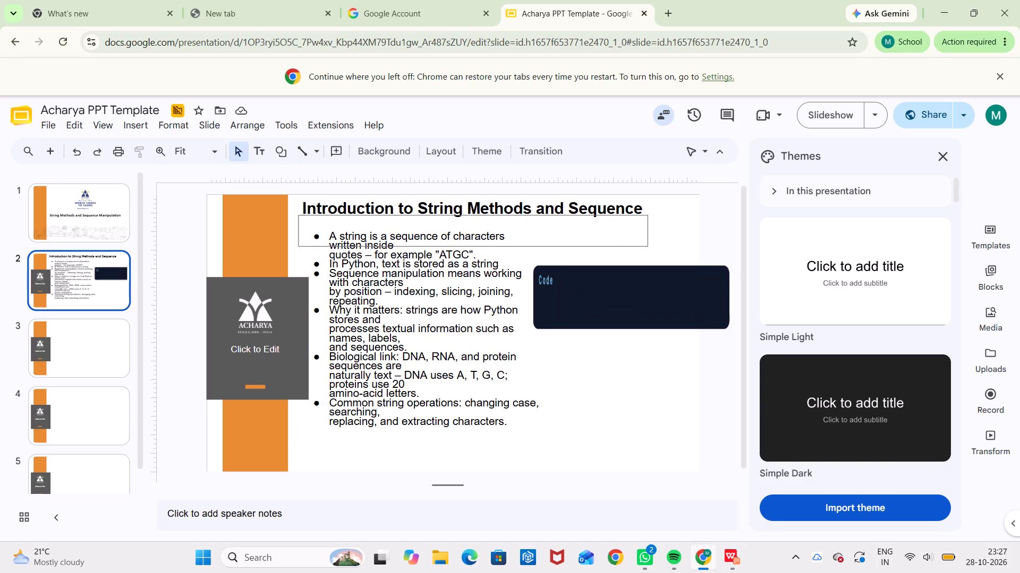
left_click(550, 298)
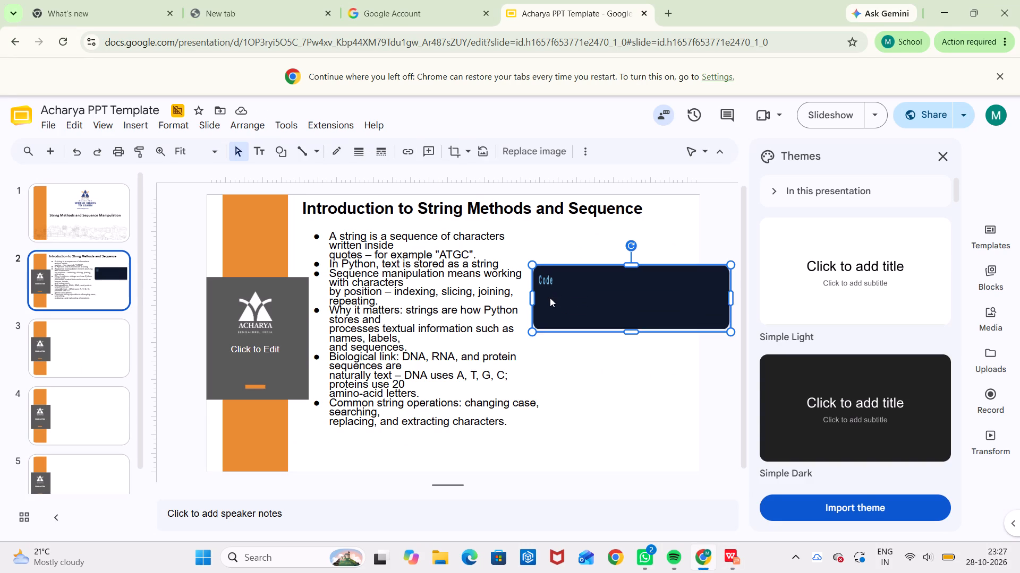
key("ctrl+v")
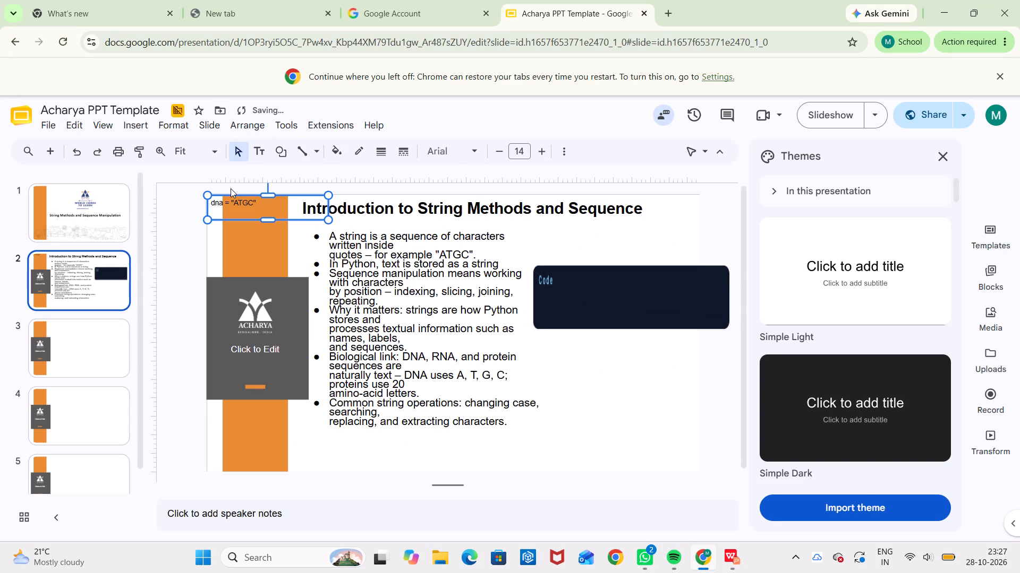
left_click_drag(234, 196, 501, 300)
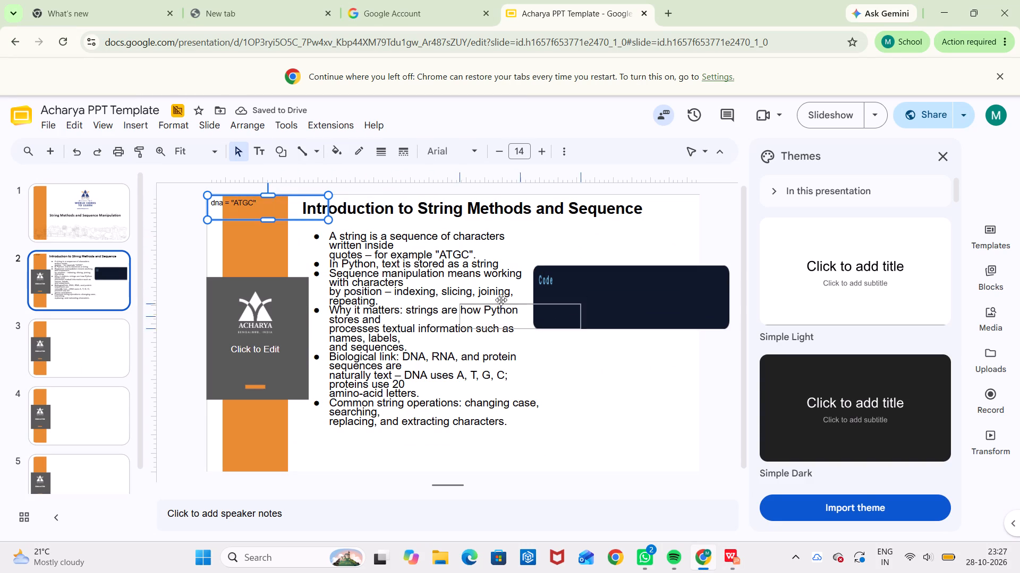
left_click_drag(501, 300, 565, 283)
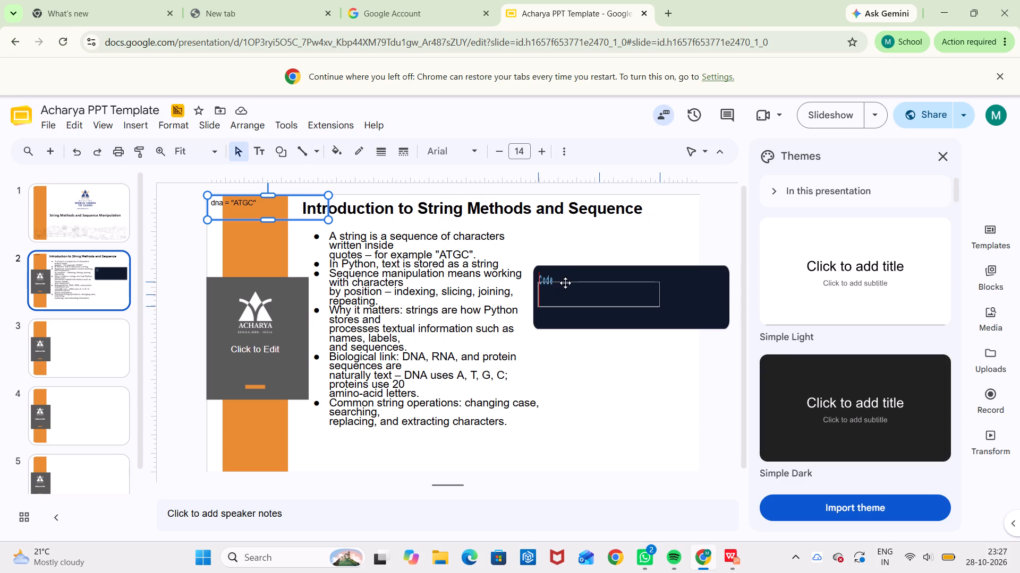
left_click_drag(565, 283, 565, 284)
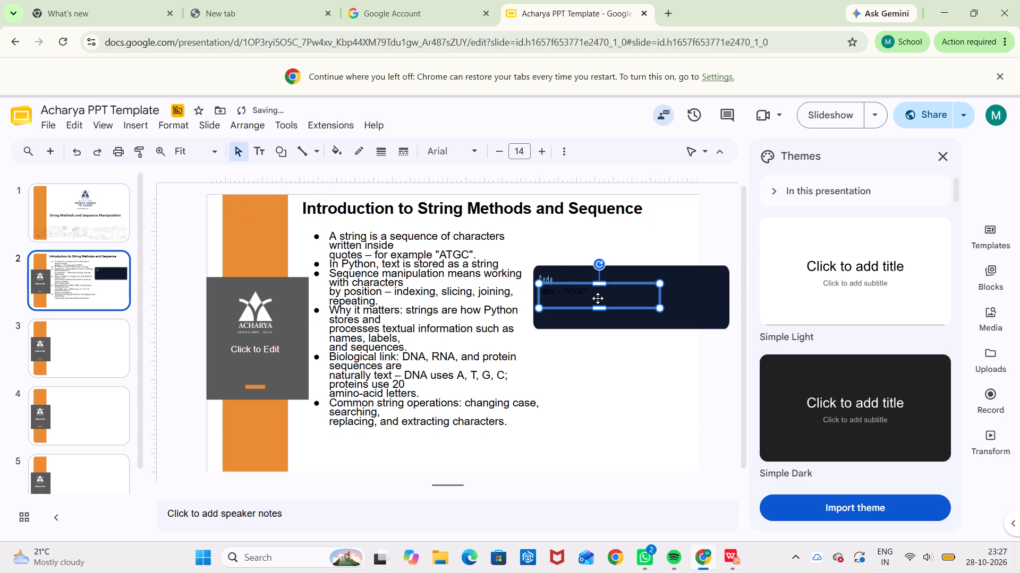
left_click(598, 298)
Check the WPS source slide, return to Google Slides, and move the dna = "ATGC" text box just below the dark rectangle.
left_click(734, 563)
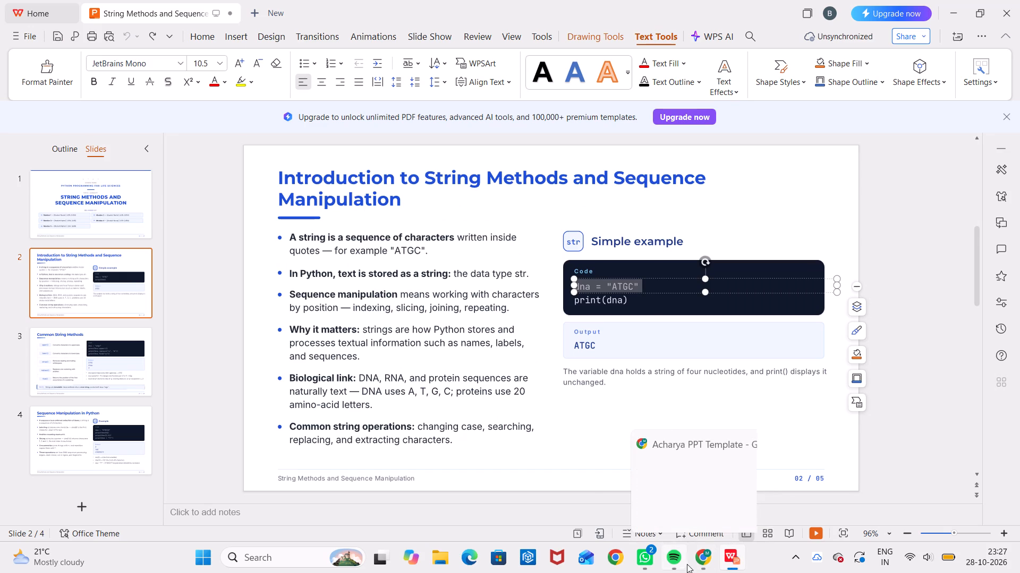
left_click(709, 558)
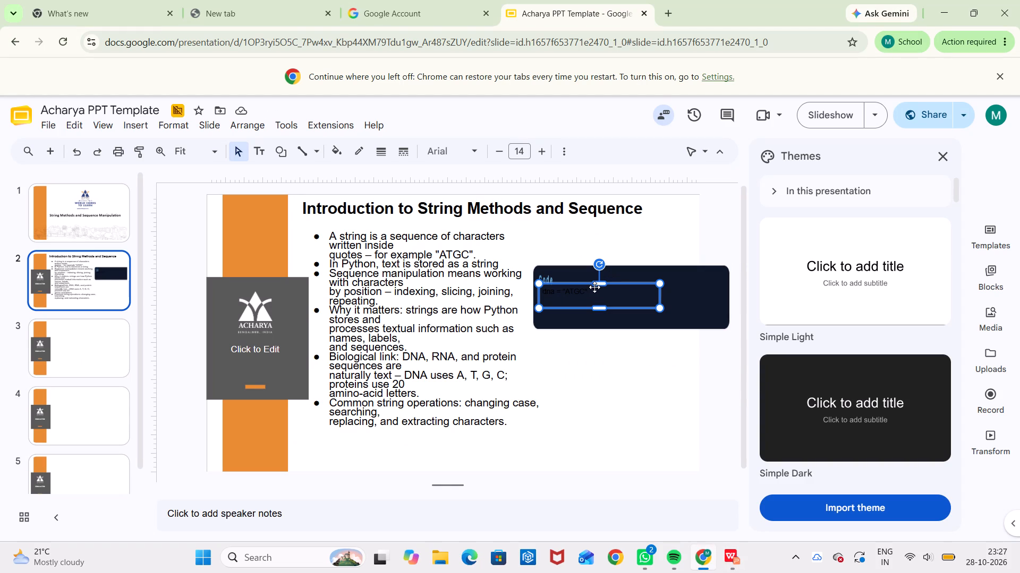
left_click_drag(579, 283, 613, 340)
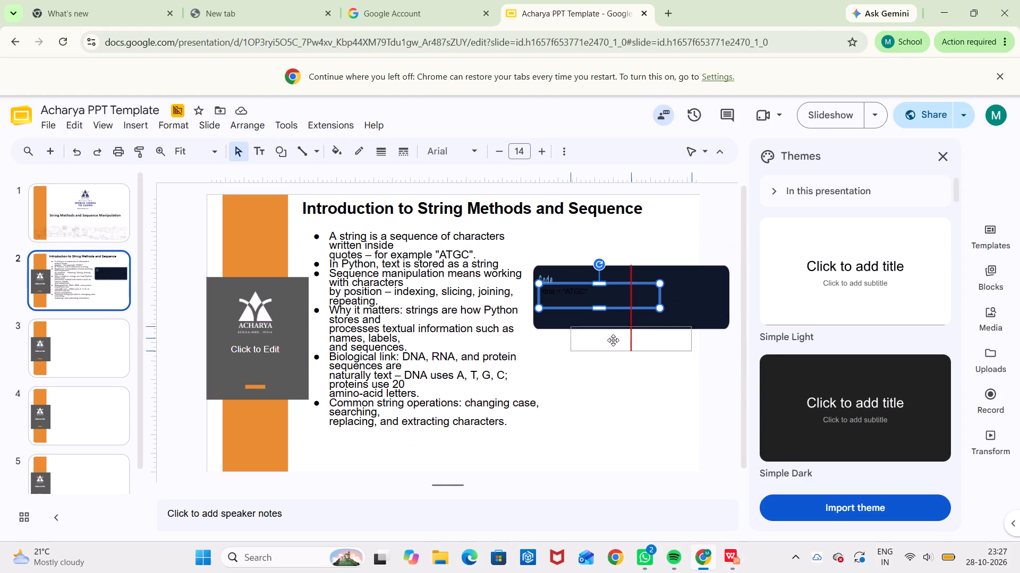
left_click_drag(613, 340, 613, 346)
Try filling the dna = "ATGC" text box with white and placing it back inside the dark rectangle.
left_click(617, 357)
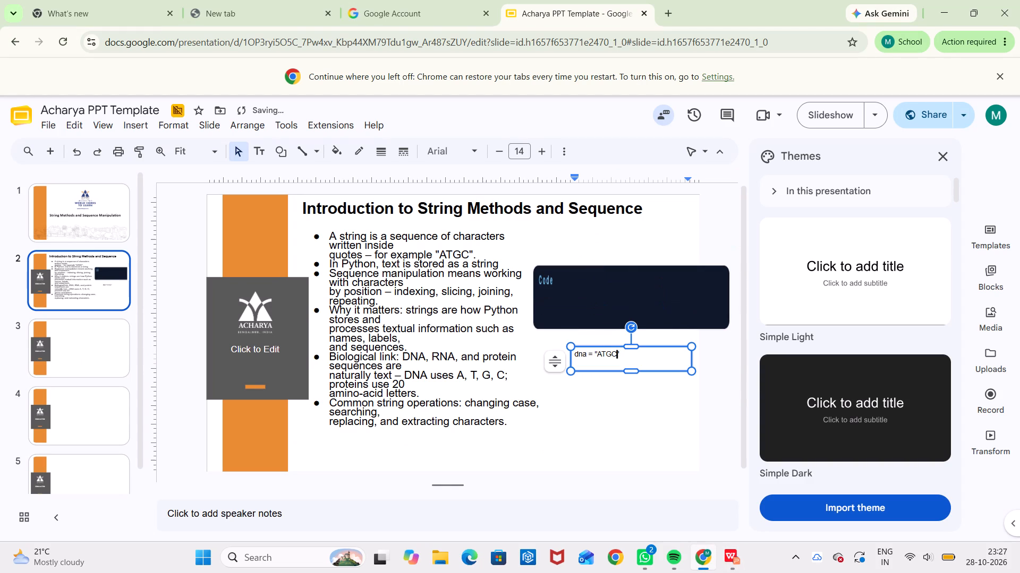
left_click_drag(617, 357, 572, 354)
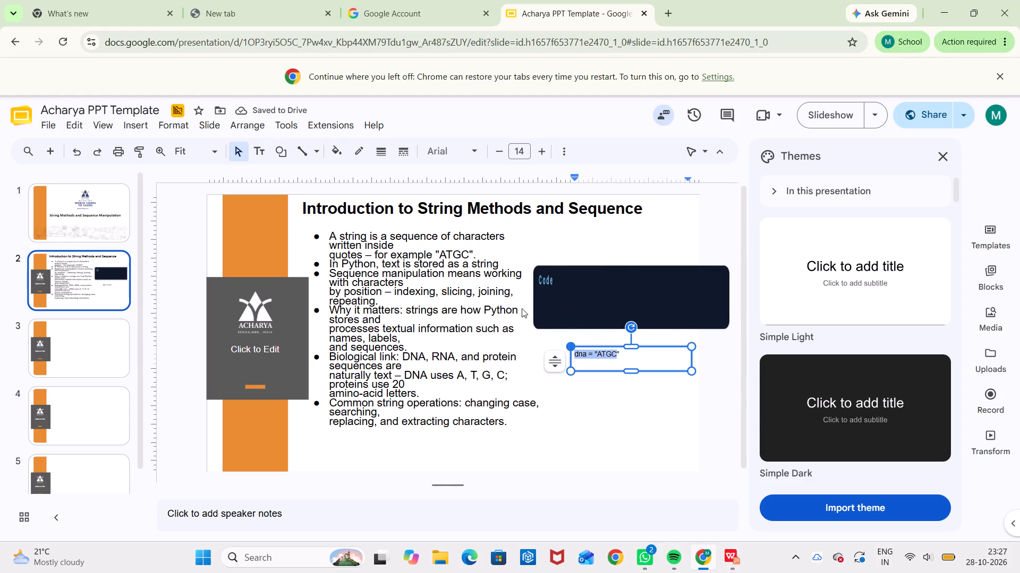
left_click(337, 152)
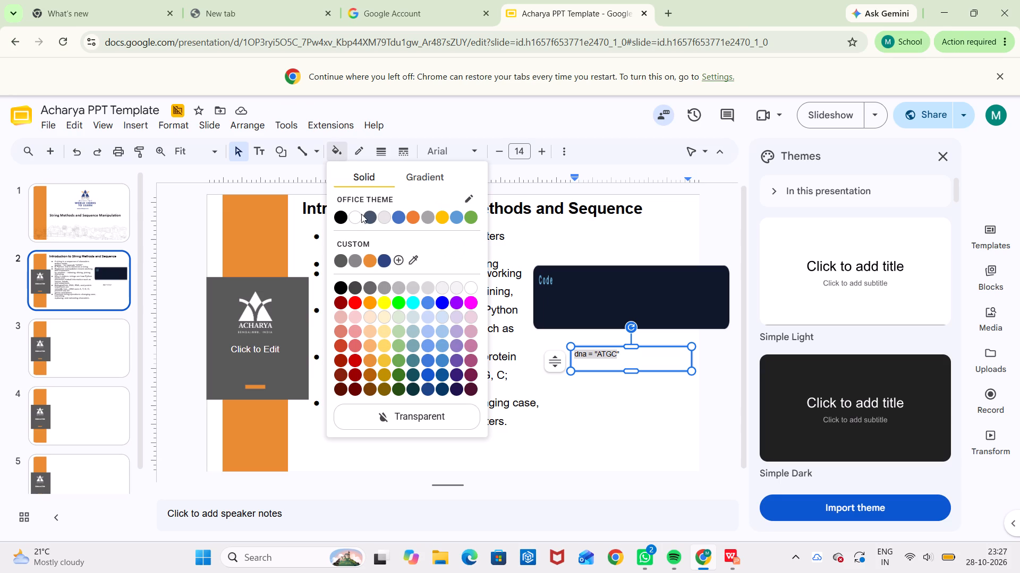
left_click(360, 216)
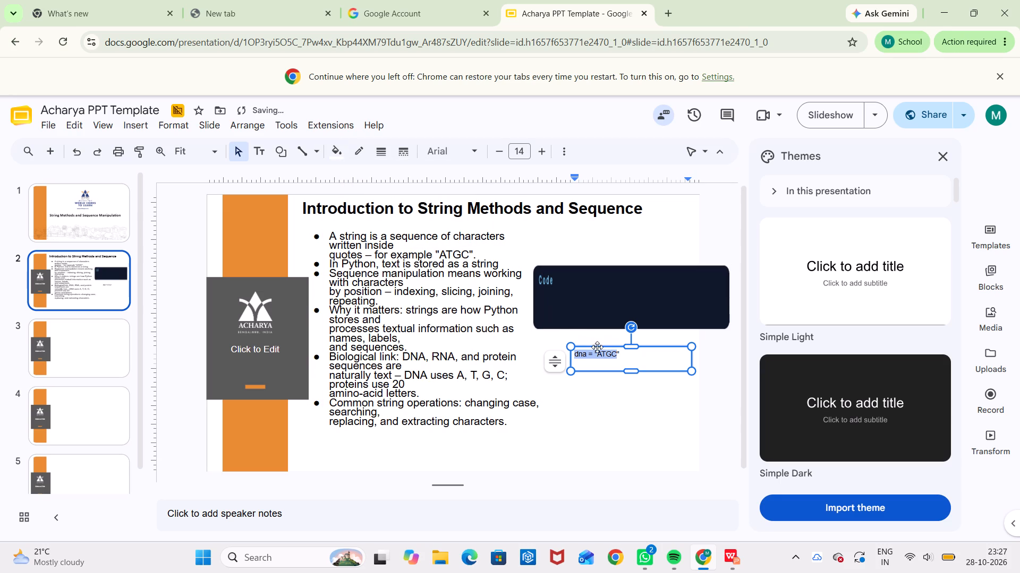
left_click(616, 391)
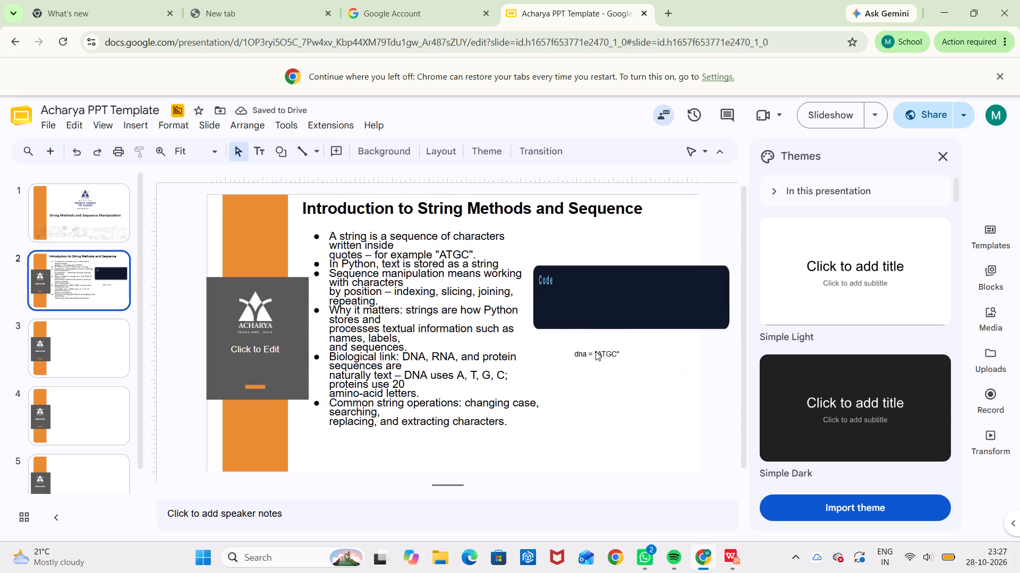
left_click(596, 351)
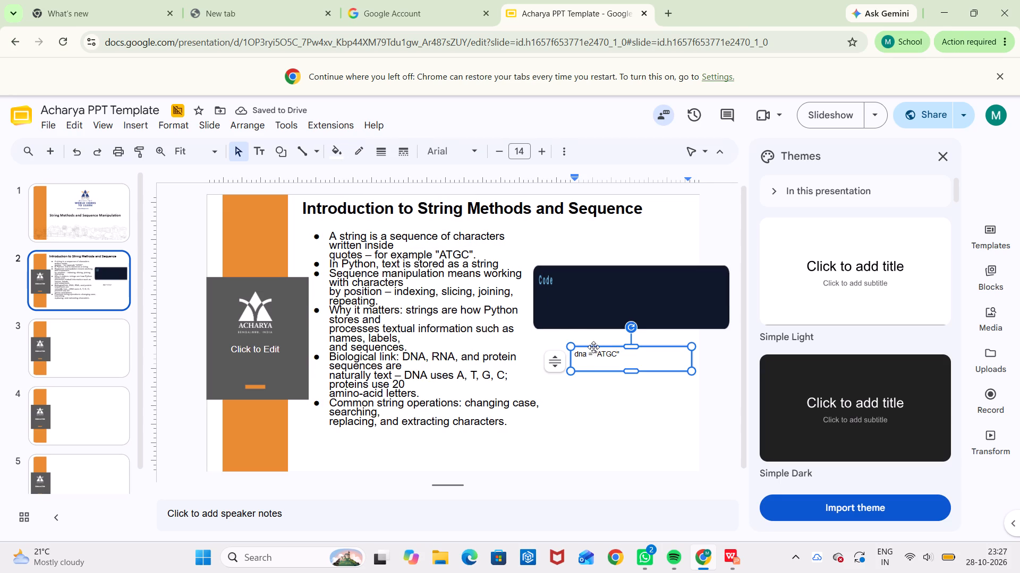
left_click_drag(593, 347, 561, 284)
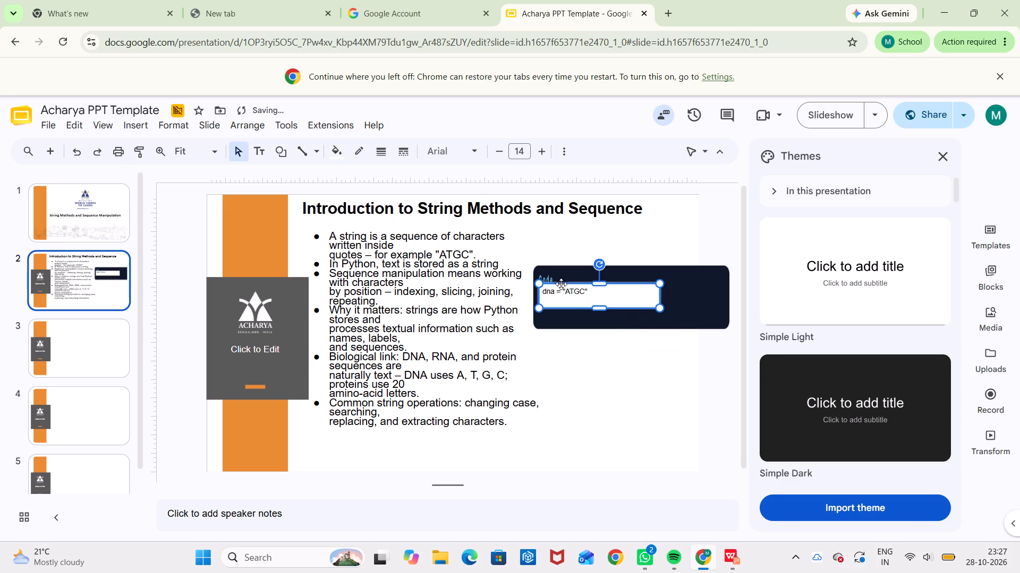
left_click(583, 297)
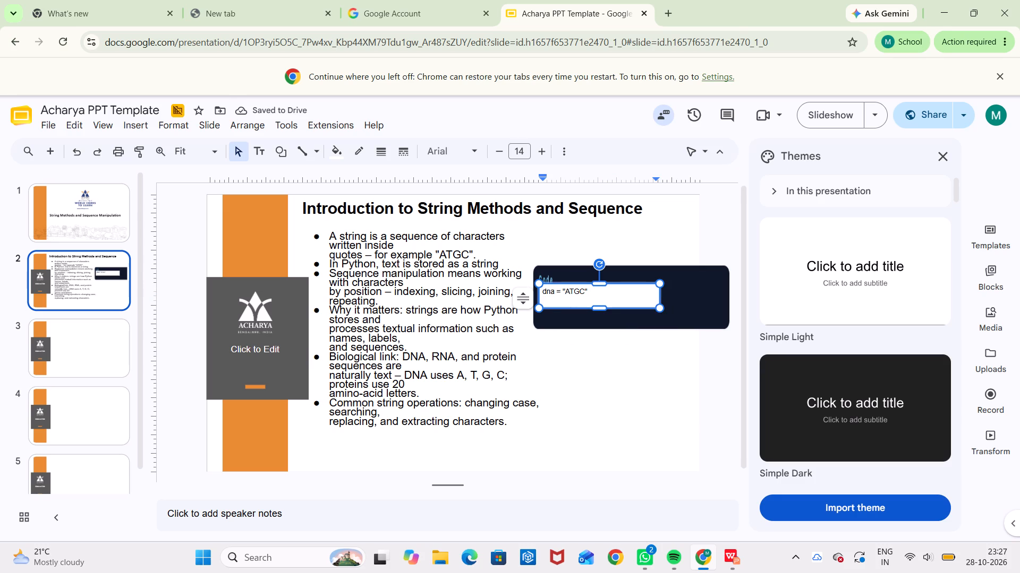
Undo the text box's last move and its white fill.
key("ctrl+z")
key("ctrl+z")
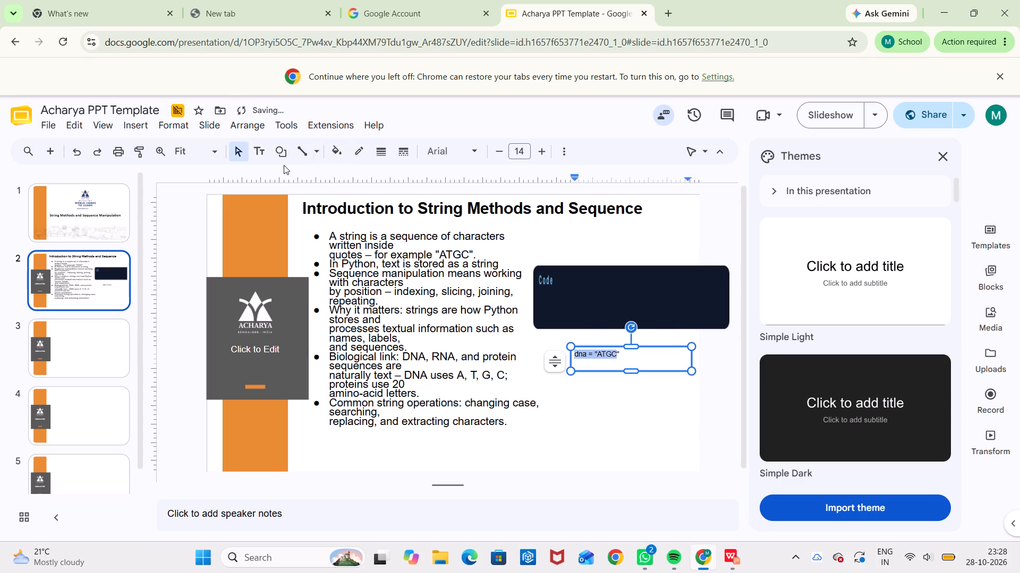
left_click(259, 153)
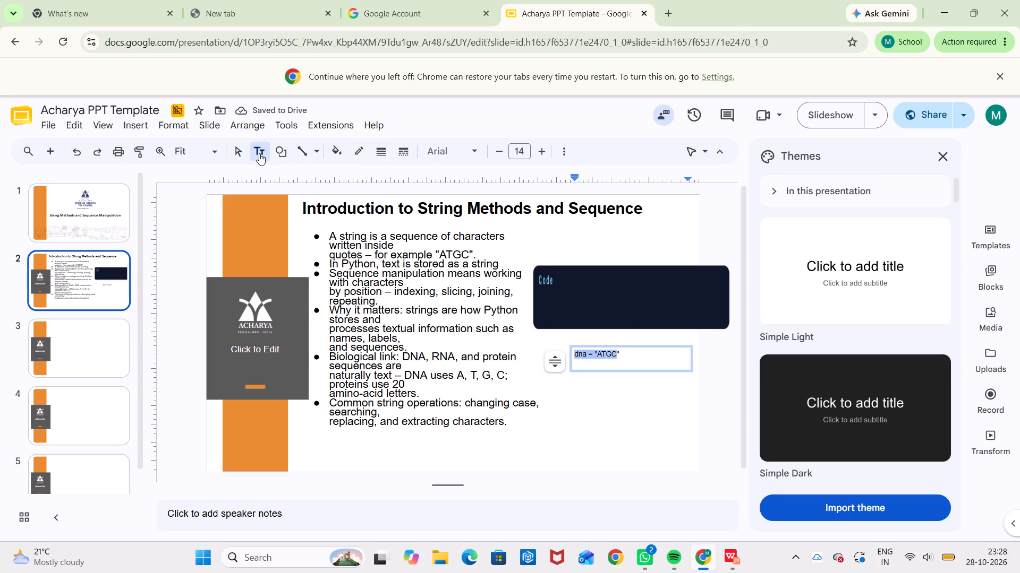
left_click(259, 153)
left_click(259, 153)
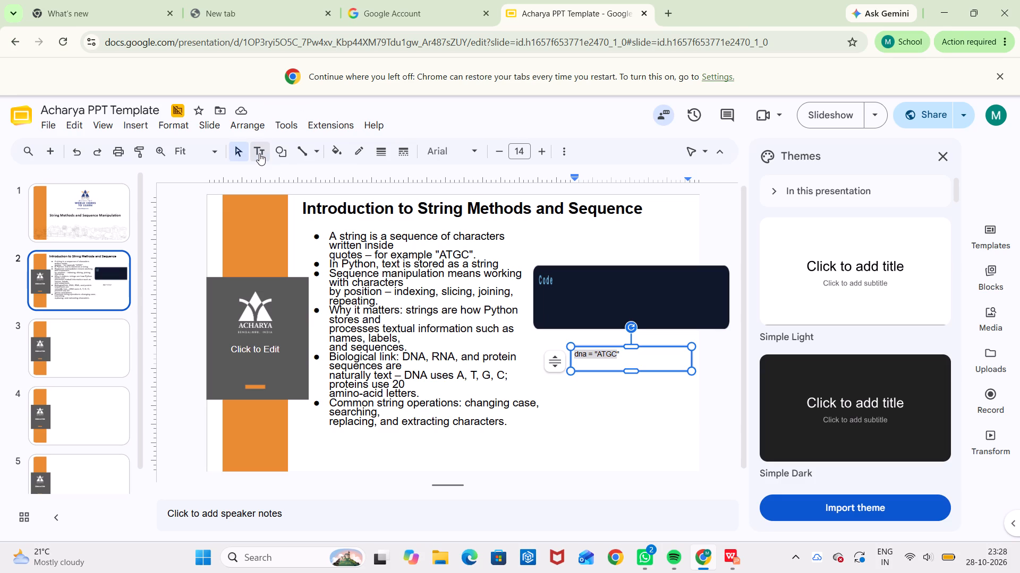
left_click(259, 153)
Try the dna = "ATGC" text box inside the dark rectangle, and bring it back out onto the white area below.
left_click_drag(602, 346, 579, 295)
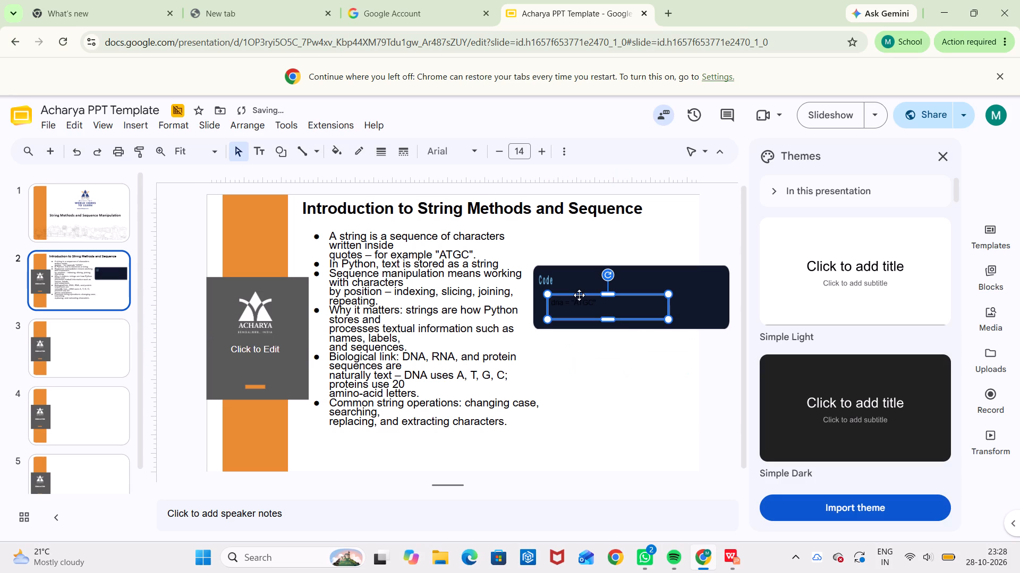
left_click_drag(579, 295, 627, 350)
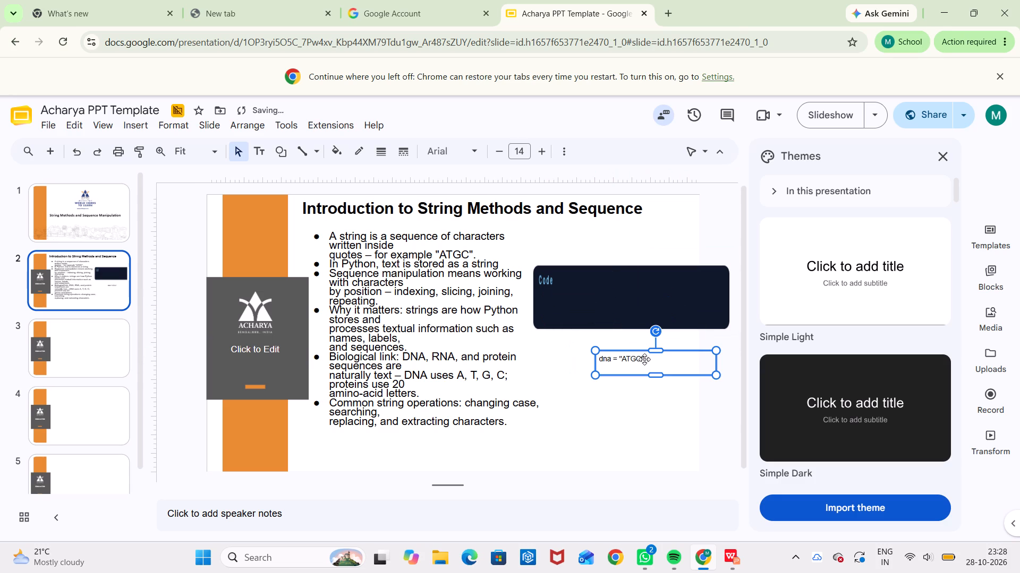
Change the text colour of the dna = "ATGC" line to white.
left_click(644, 359)
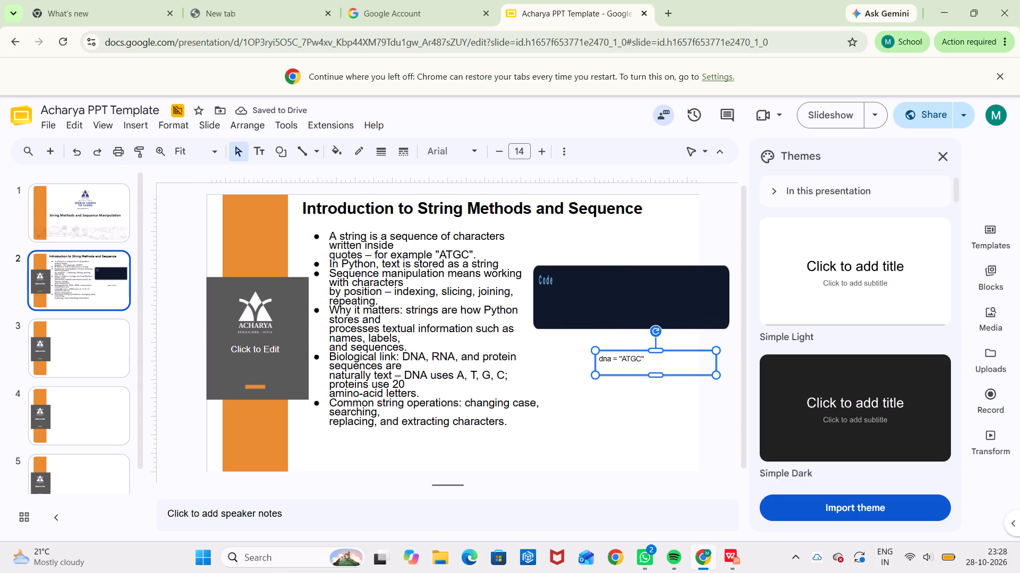
left_click(643, 360)
left_click_drag(643, 360, 579, 358)
left_click(336, 156)
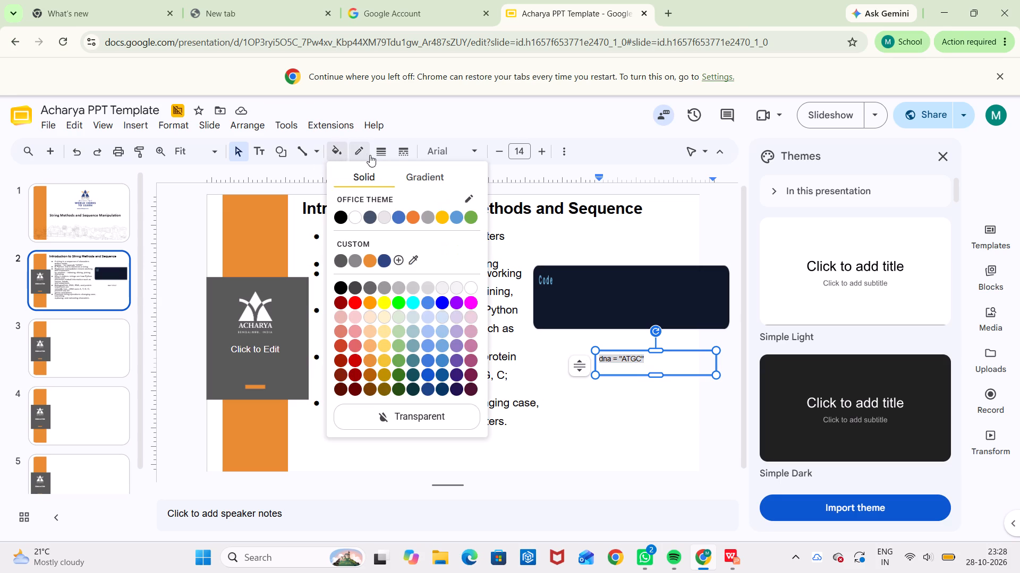
left_click(264, 151)
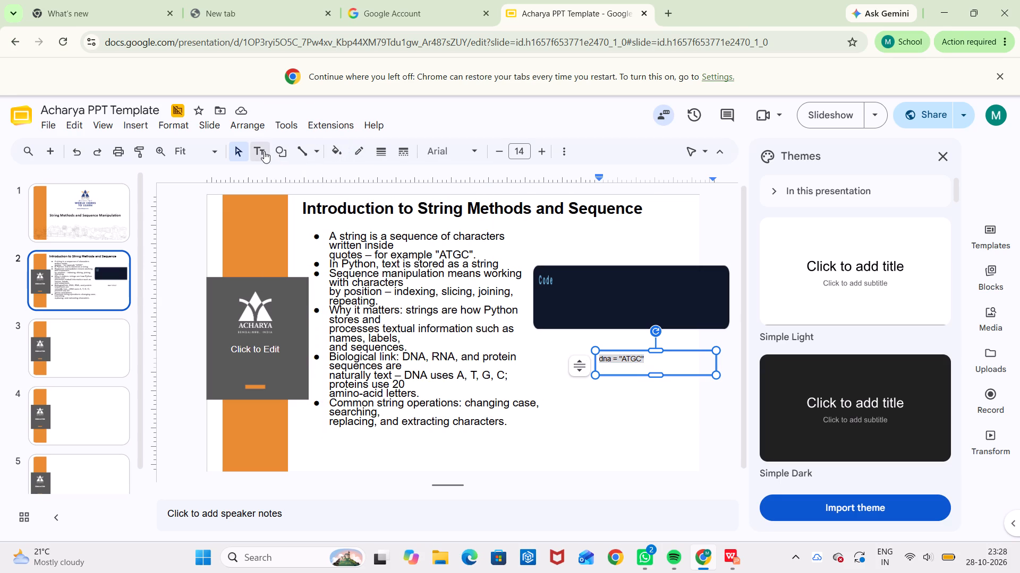
left_click(264, 151)
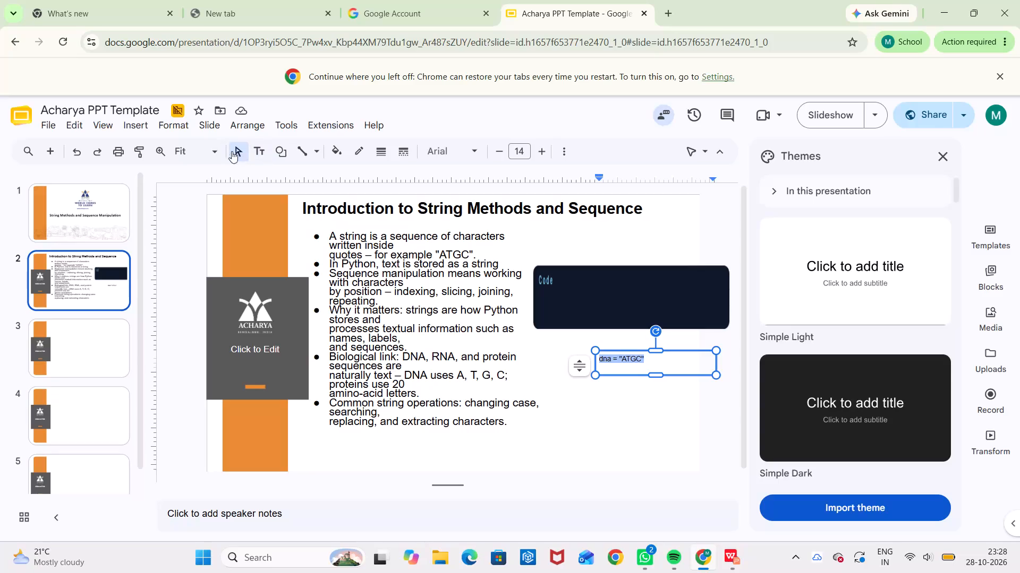
left_click(170, 124)
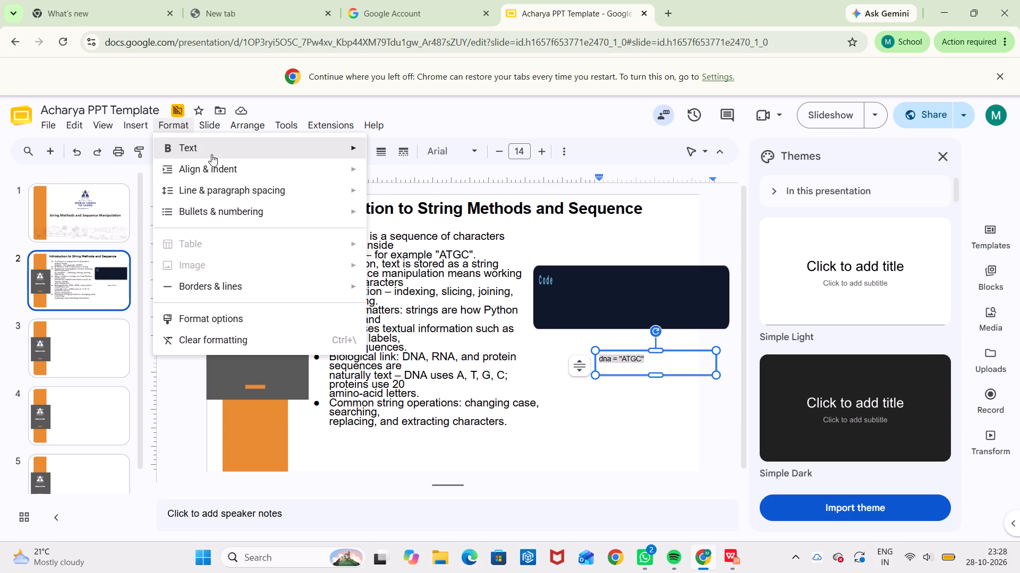
left_click(211, 154)
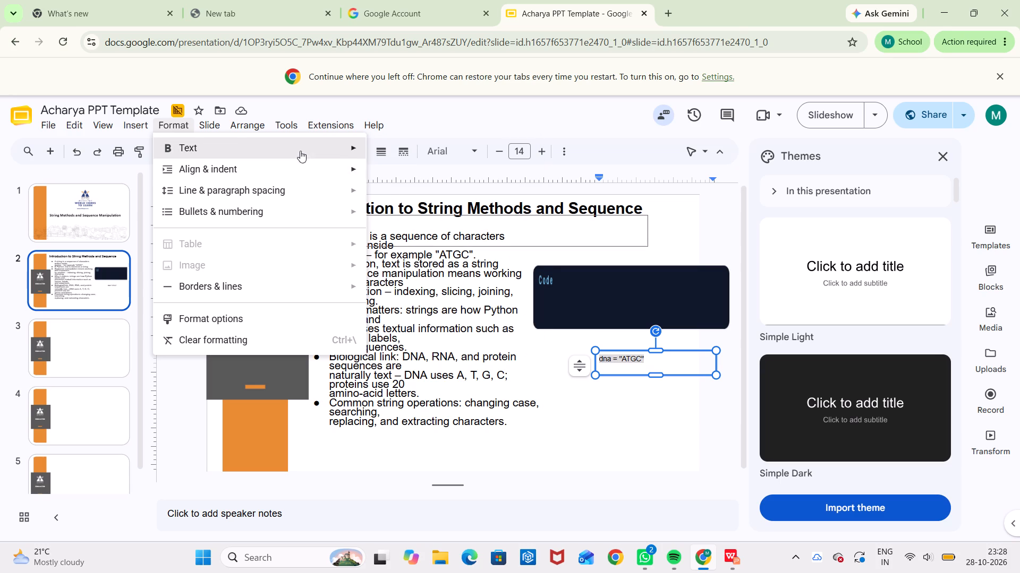
left_click(308, 143)
left_click(456, 317)
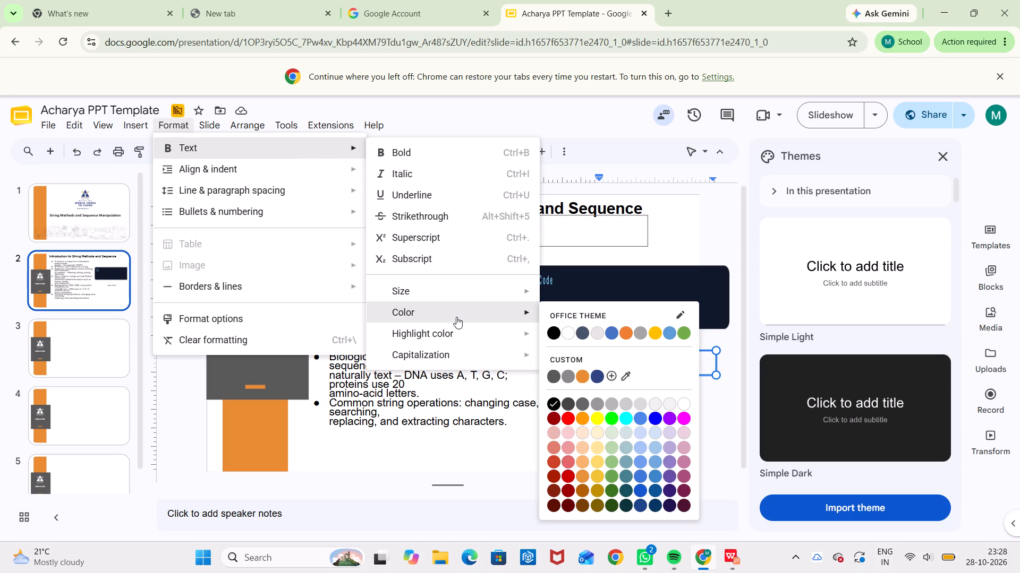
left_click(569, 333)
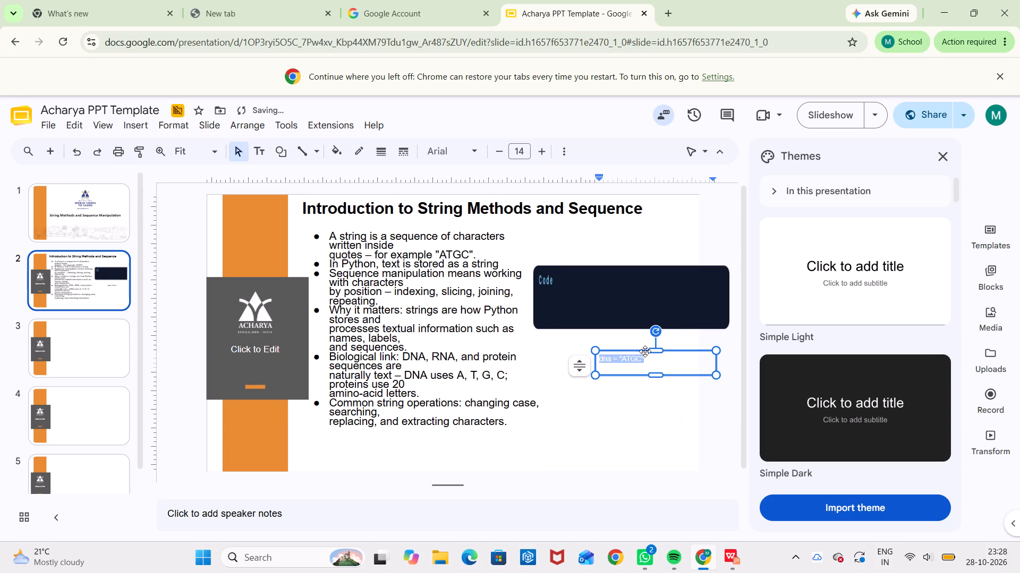
Place the dna = "ATGC" text box inside the dark rectangle, just below the Code heading and slightly indented from it.
left_click_drag(645, 351, 601, 303)
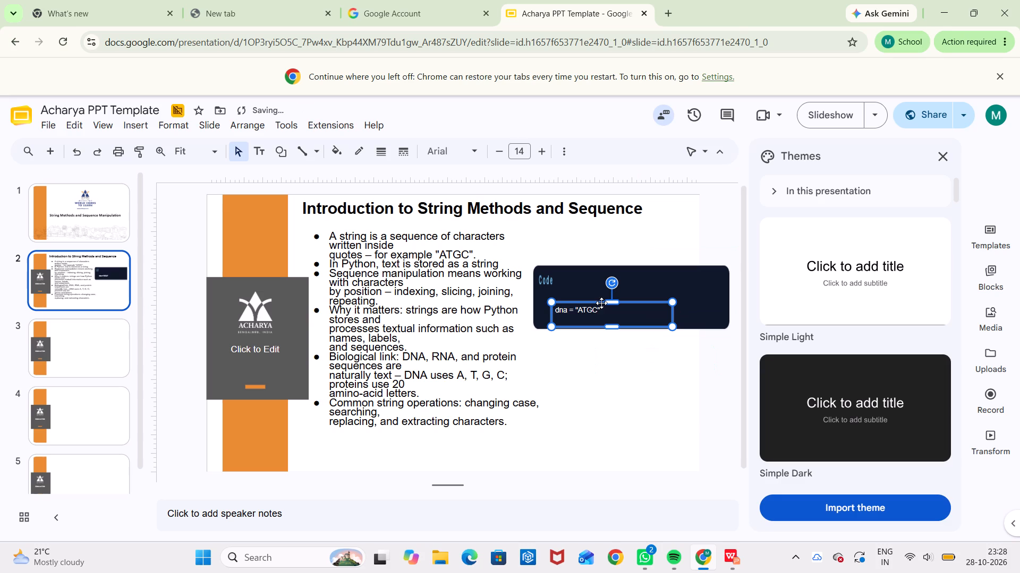
left_click_drag(599, 300, 577, 283)
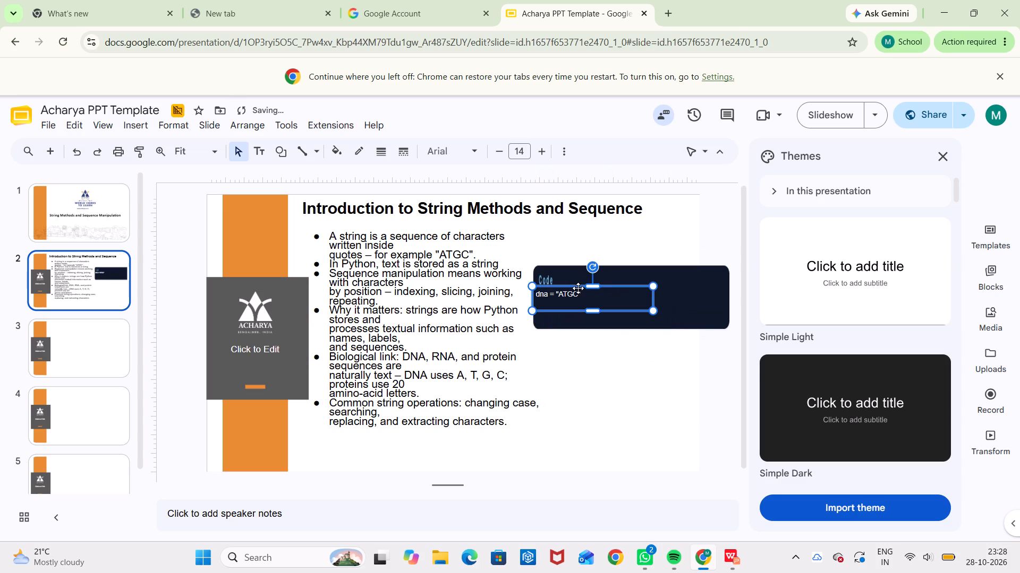
left_click_drag(580, 285, 588, 285)
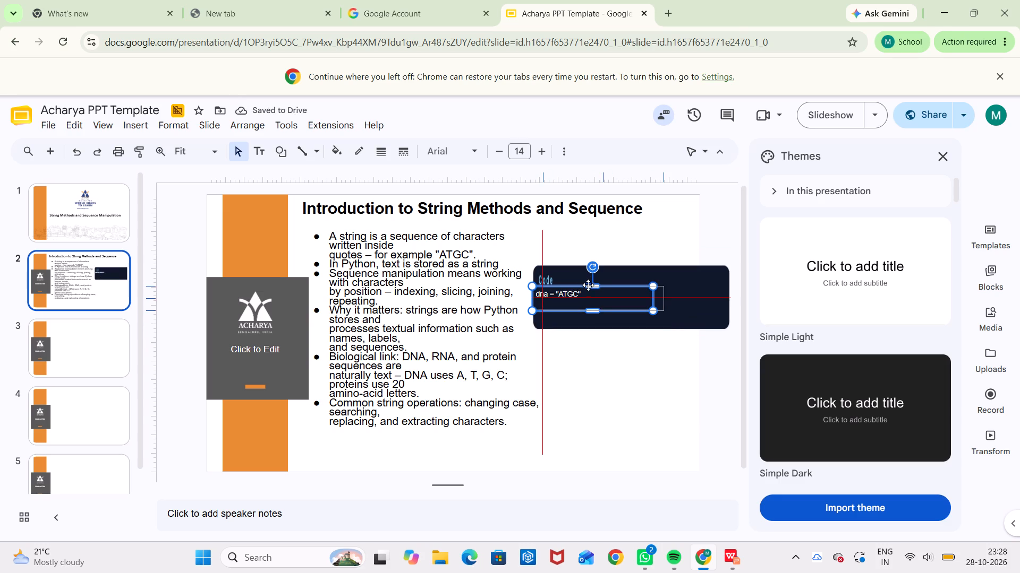
left_click_drag(588, 285, 588, 285)
left_click(591, 377)
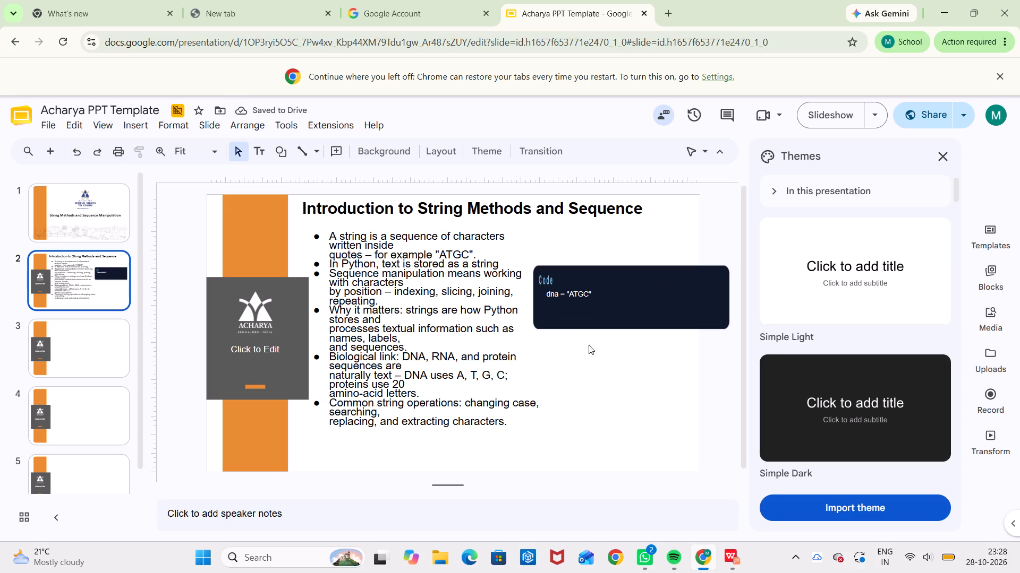
Enlarge the dna = "ATGC" text inside the dark rectangle to font size 16.
left_click(597, 287)
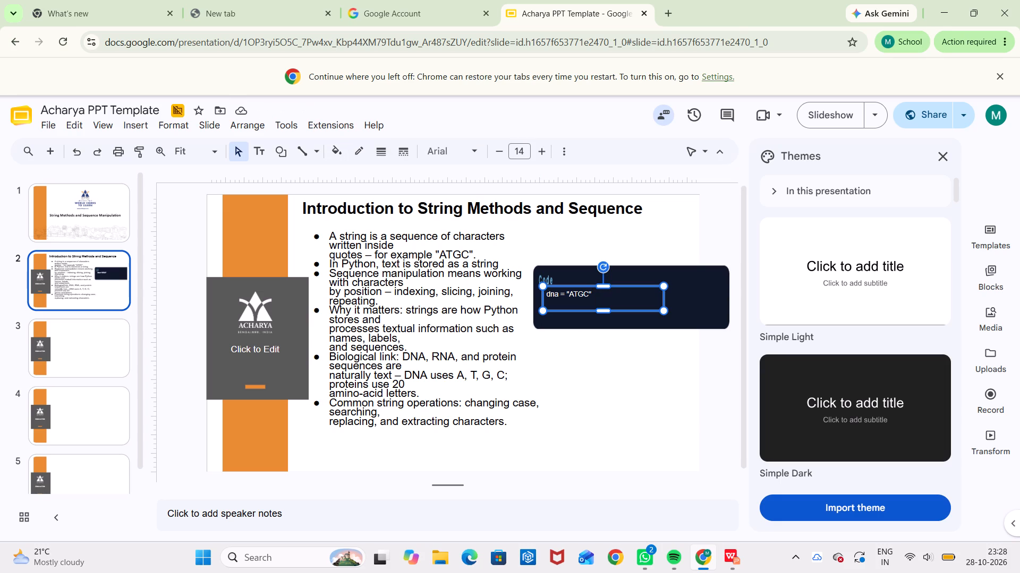
left_click(590, 291)
left_click_drag(590, 291, 556, 293)
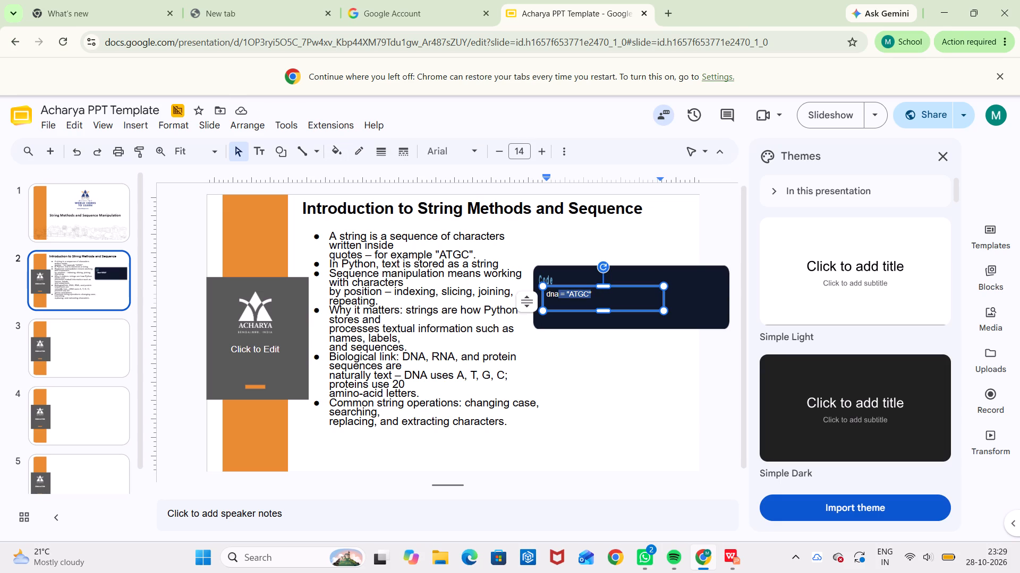
Set the whole dna = "ATGC" line inside the dark rectangle to font size 16.
left_click_drag(556, 293, 546, 292)
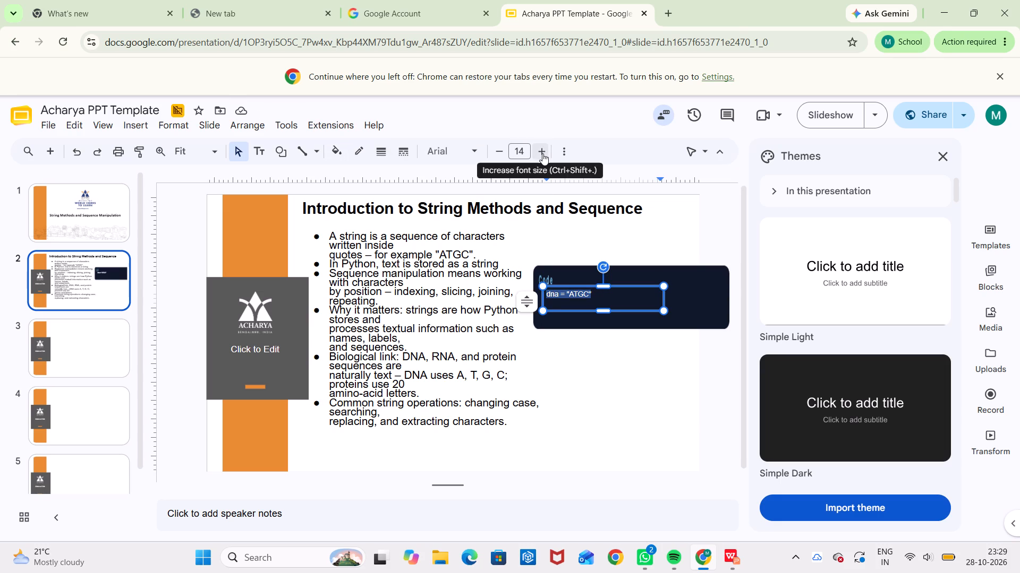
left_click(542, 153)
left_click(542, 153)
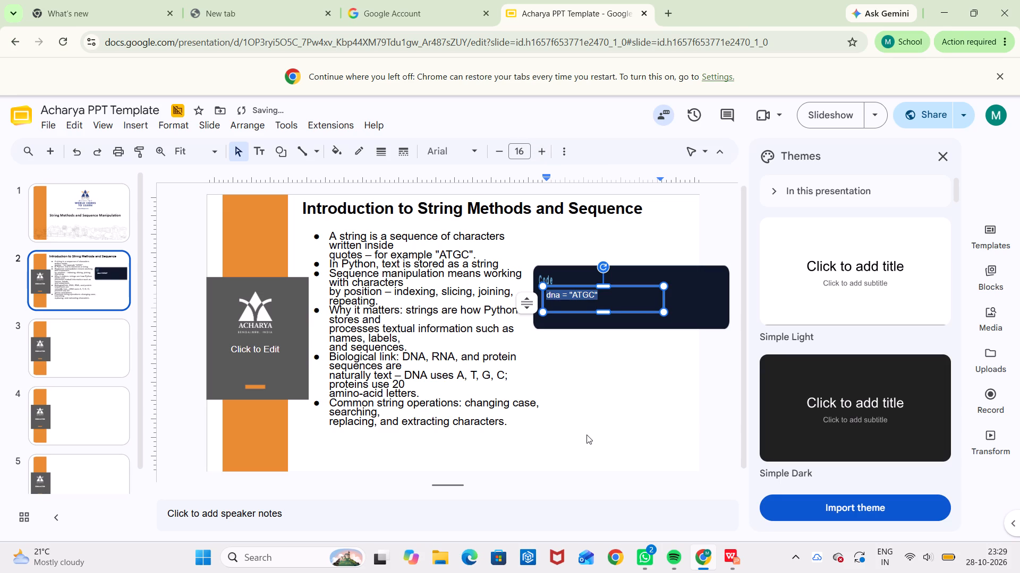
left_click(586, 435)
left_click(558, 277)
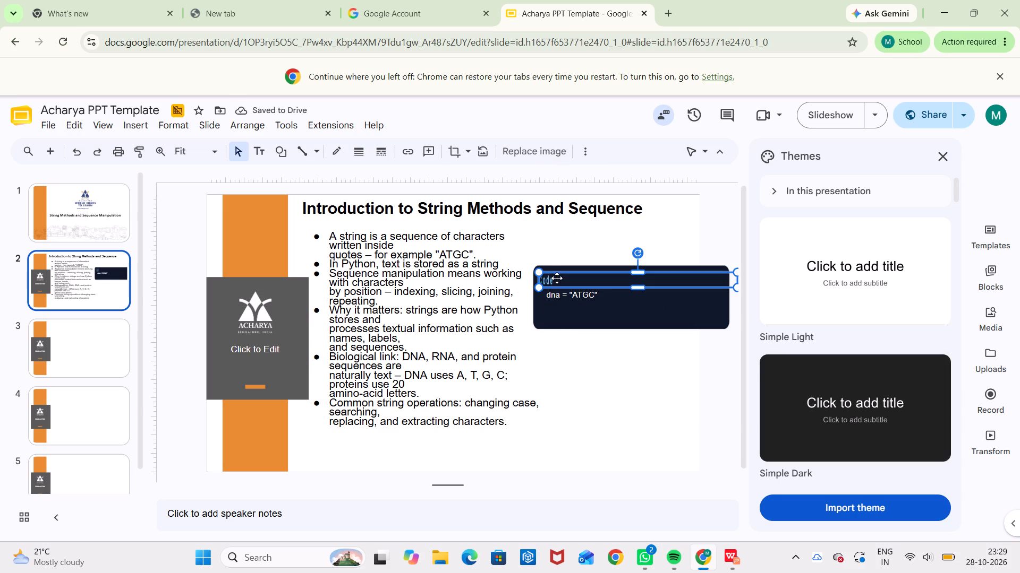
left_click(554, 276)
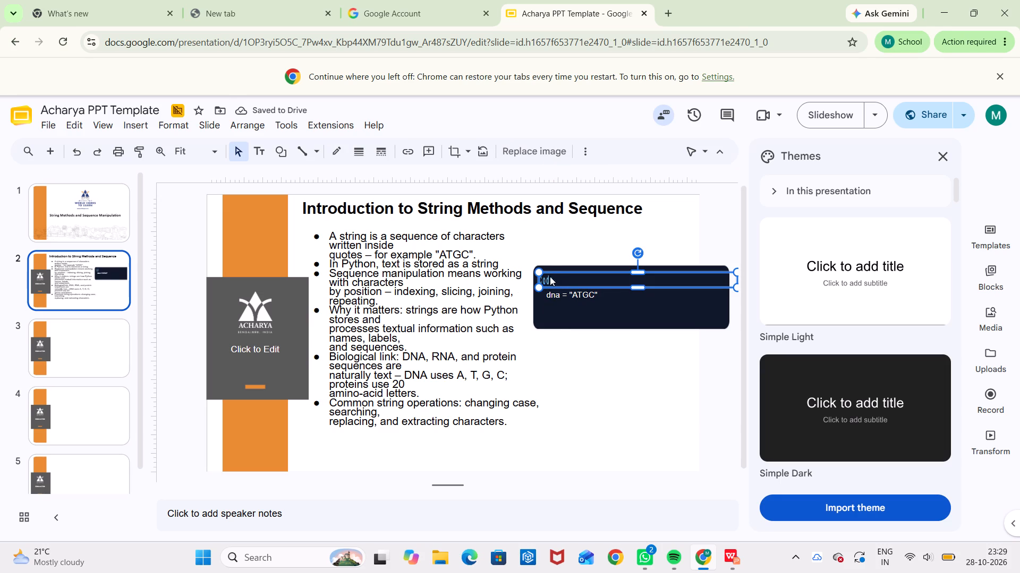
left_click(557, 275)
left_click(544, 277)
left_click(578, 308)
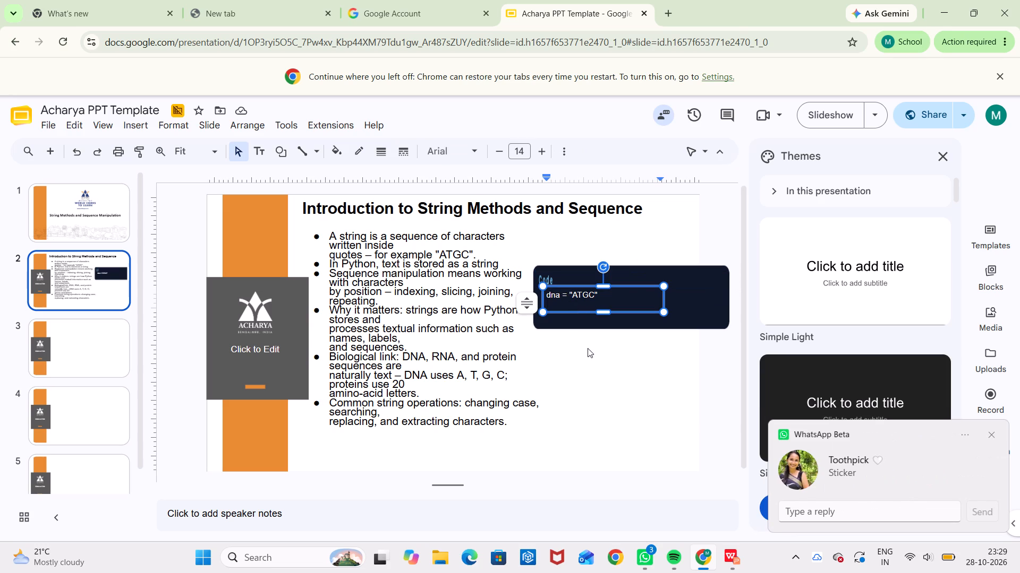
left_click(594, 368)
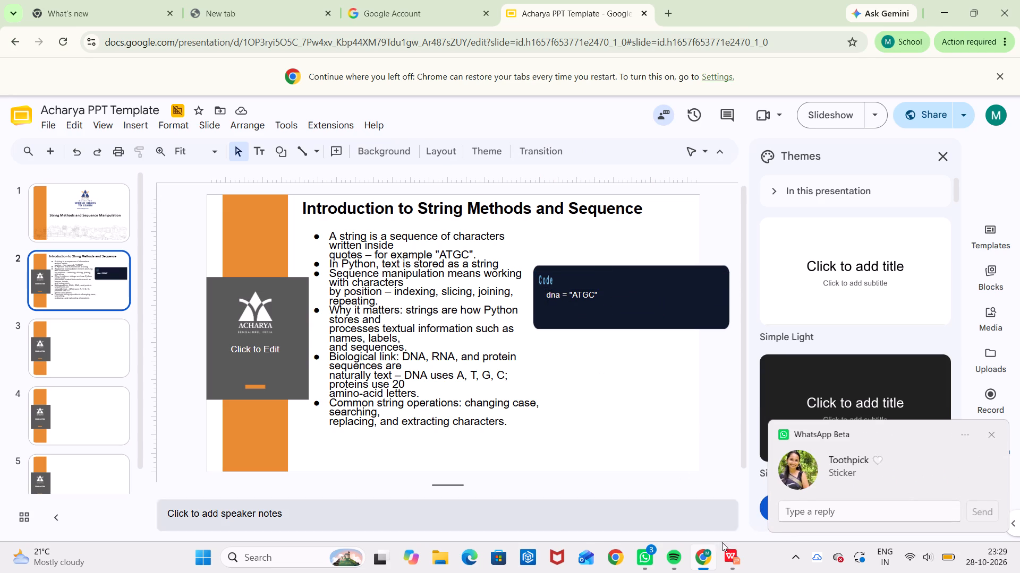
Copy the print(dna) code line from slide 2 in WPS Office and paste it onto slide 2 of the Acharya template in Google Slides.
left_click(732, 561)
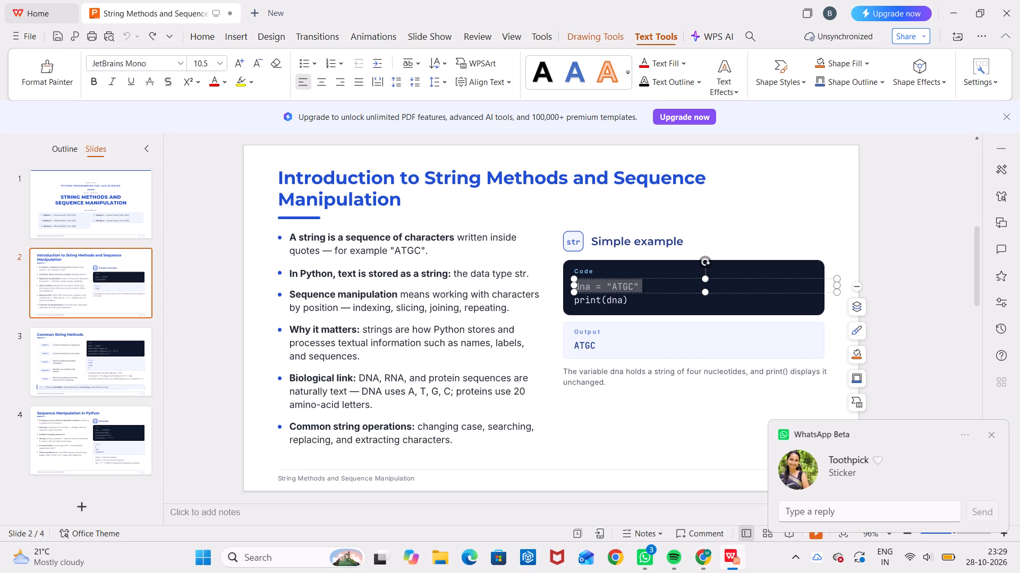
left_click(628, 300)
left_click_drag(628, 300, 571, 300)
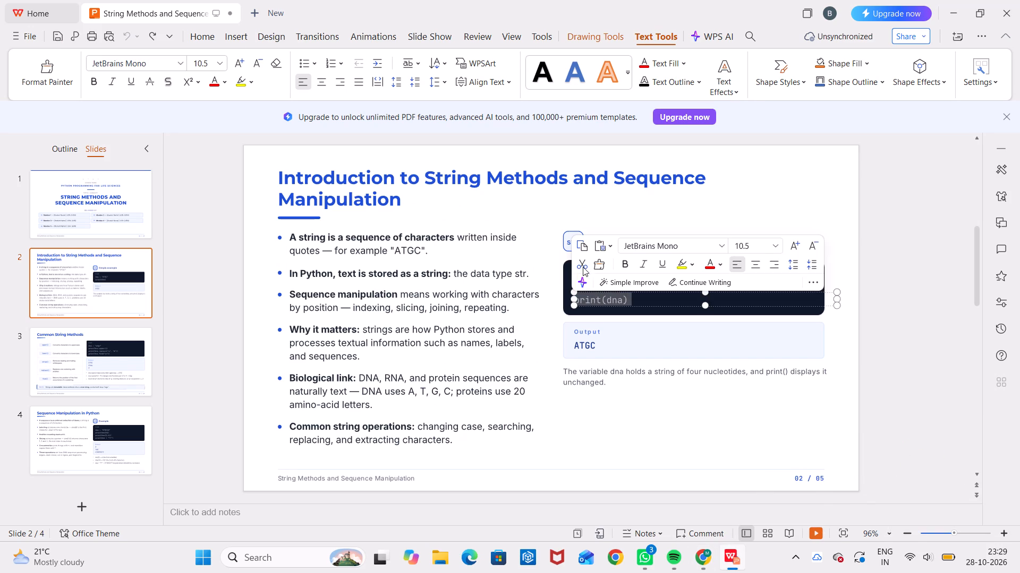
left_click(576, 244)
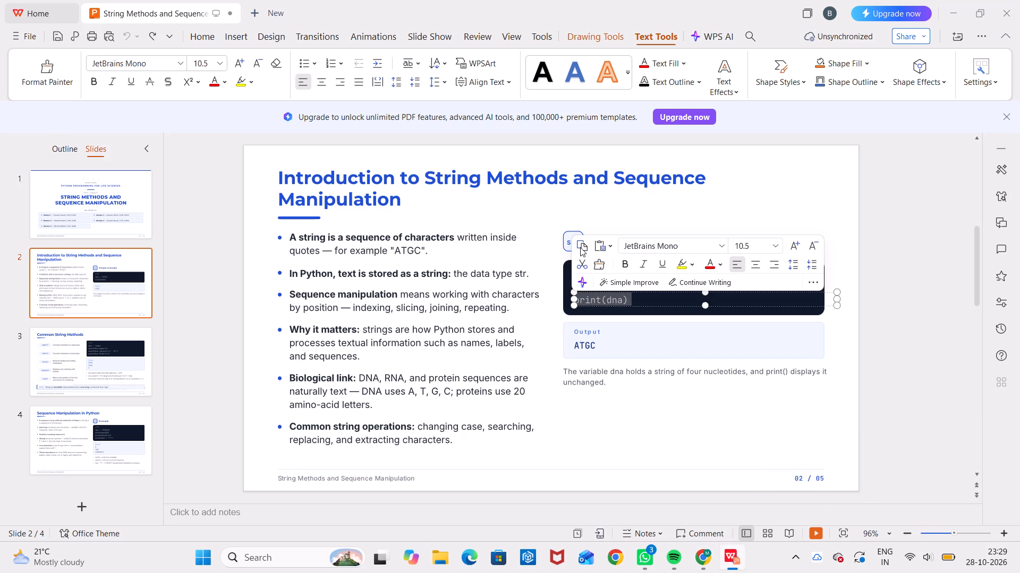
left_click(580, 247)
left_click(715, 555)
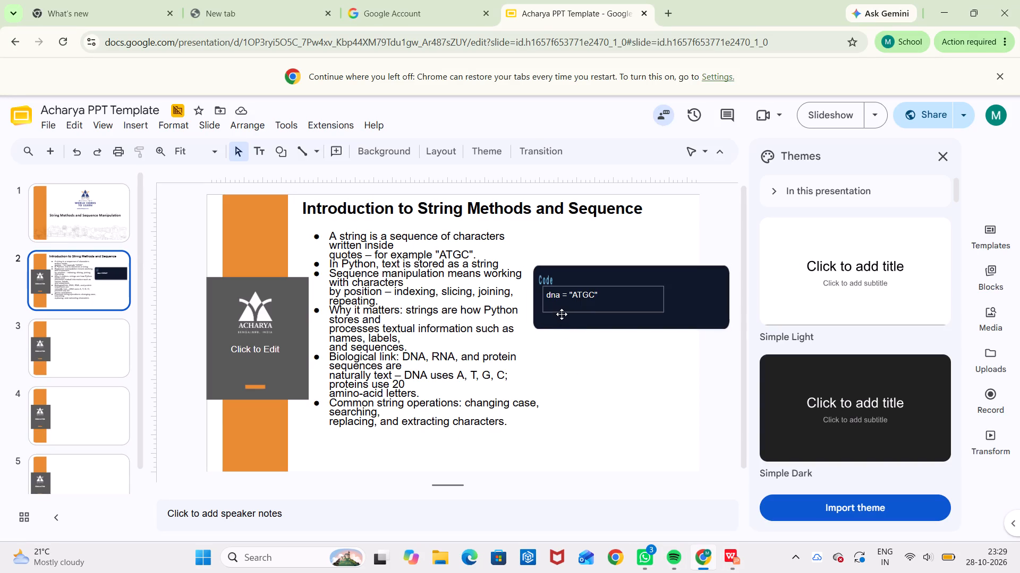
left_click(562, 314)
left_click(571, 349)
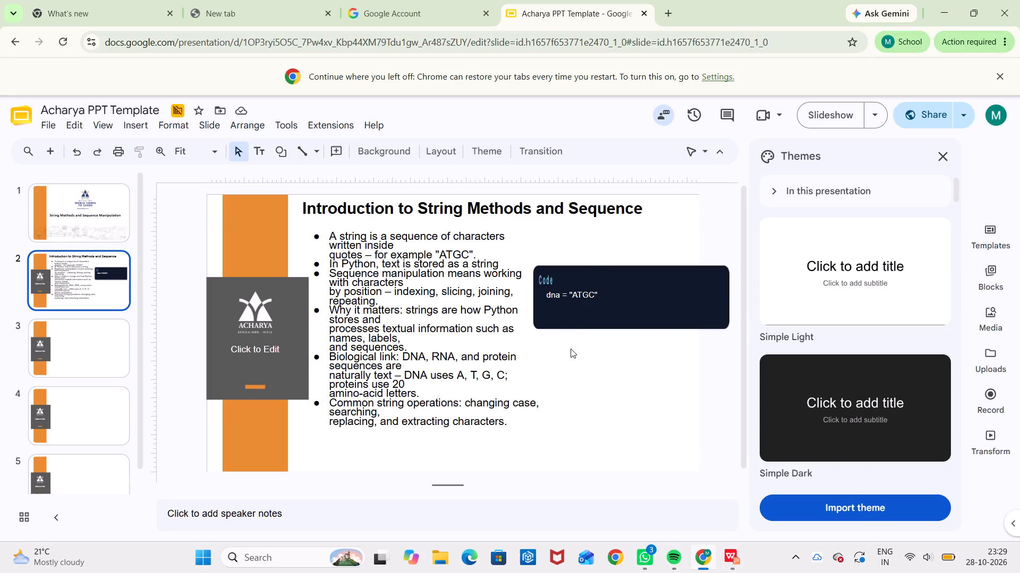
key("ctrl+v")
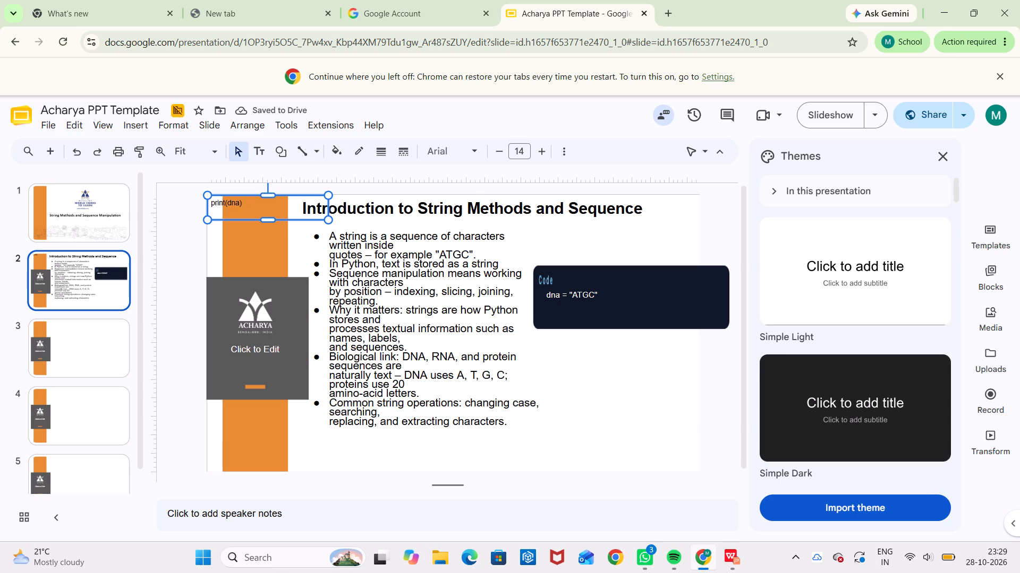
Change the text colour of the print(dna) text box above the slide's orange stripe to white.
left_click(242, 203)
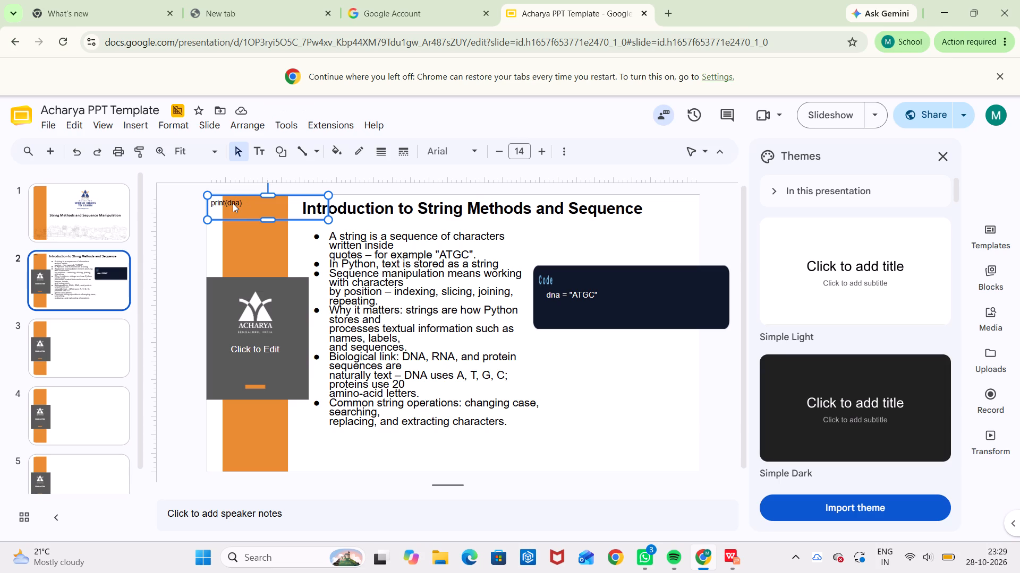
left_click(233, 203)
left_click(238, 200)
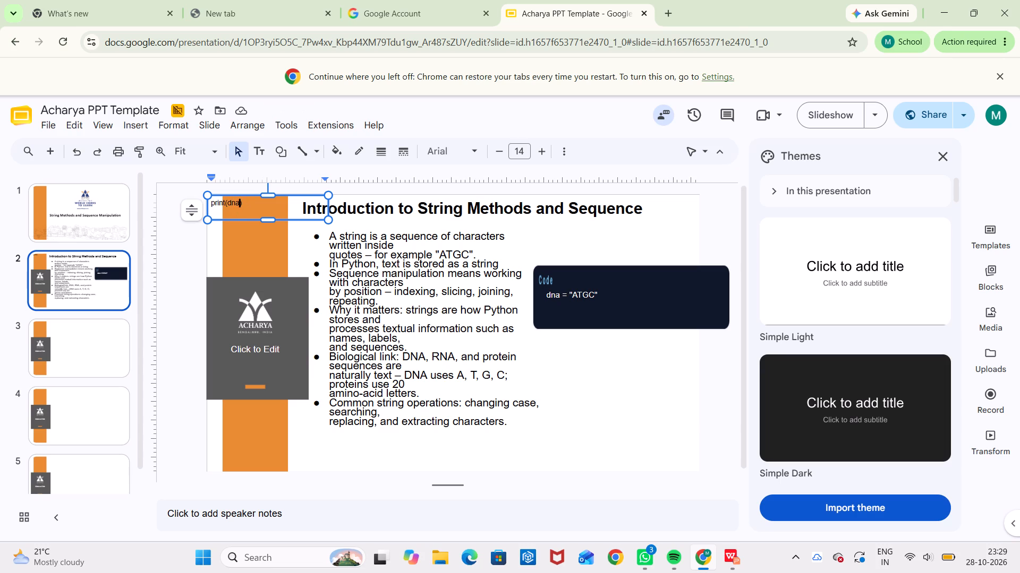
left_click(240, 200)
left_click_drag(240, 200, 206, 199)
left_click(175, 126)
left_click(221, 140)
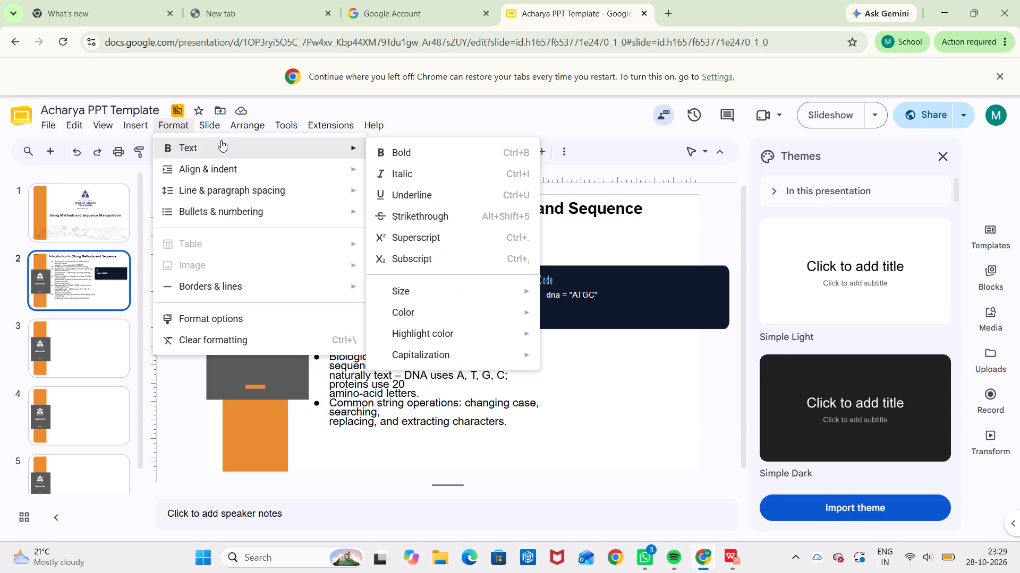
left_click(443, 319)
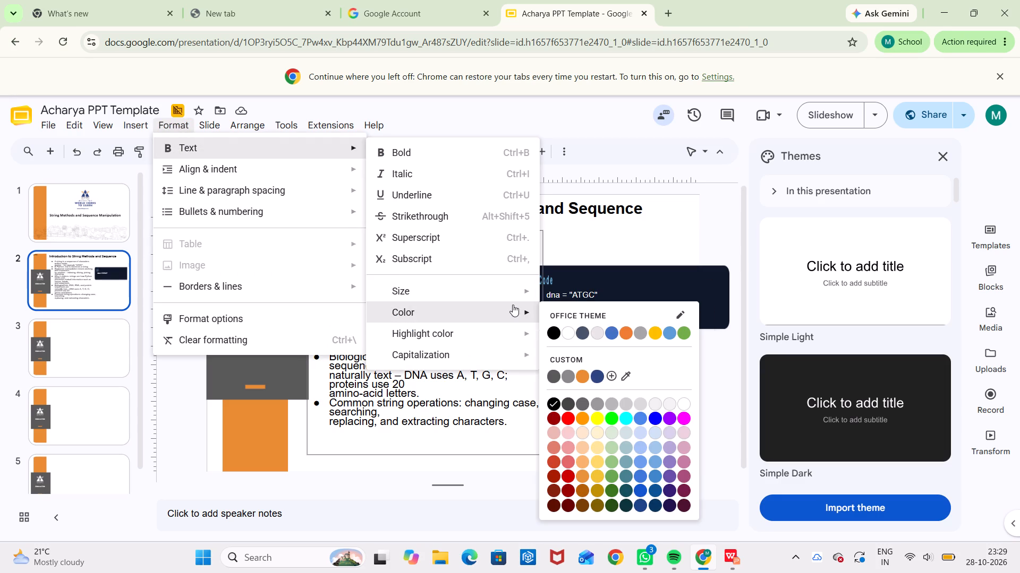
left_click(568, 329)
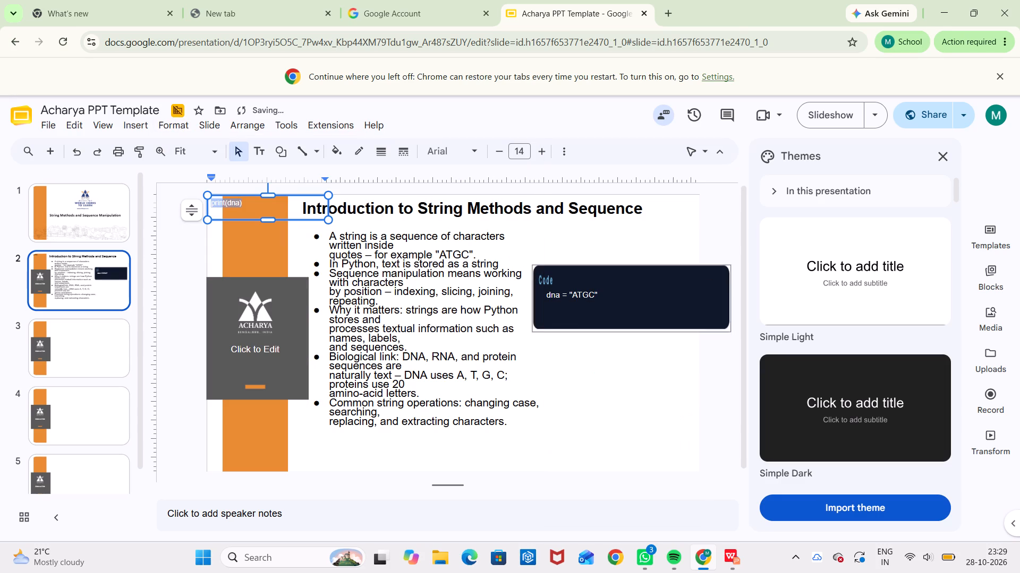
Move the print(dna) text box into the dark rectangle, directly below and aligned with the dna = "ATGC" line.
left_click_drag(286, 196, 473, 254)
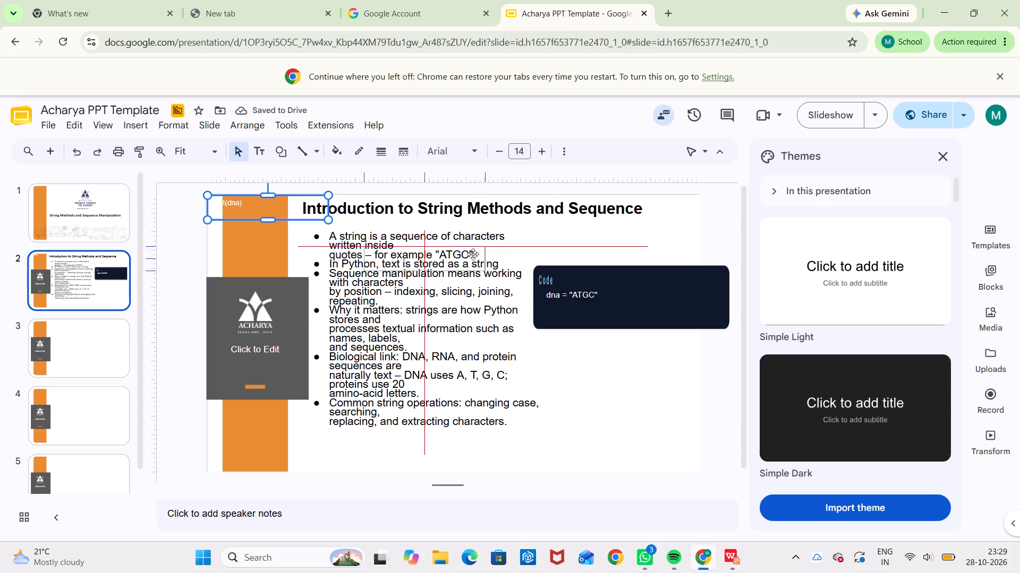
left_click_drag(473, 254, 619, 300)
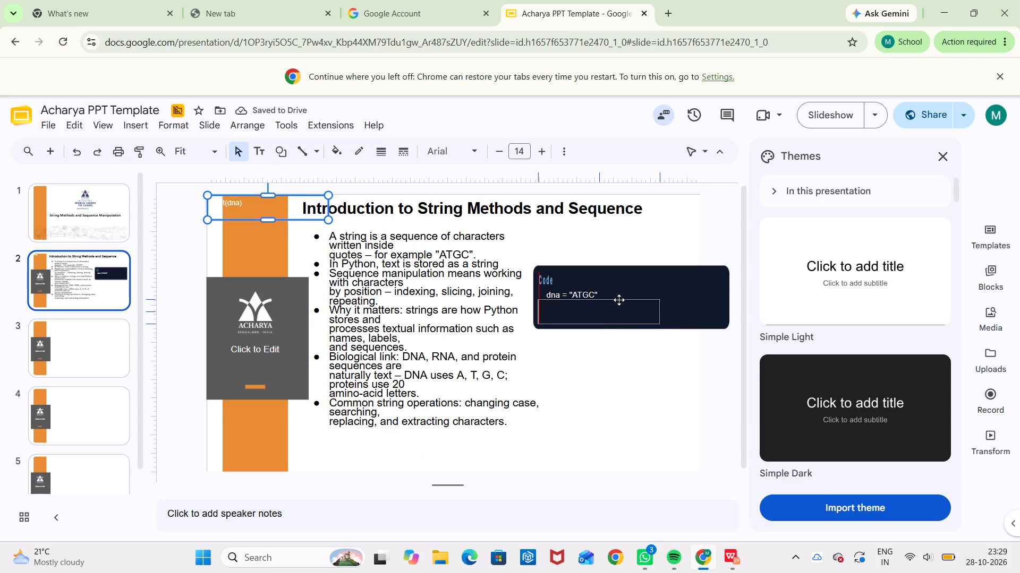
left_click_drag(619, 300, 624, 300)
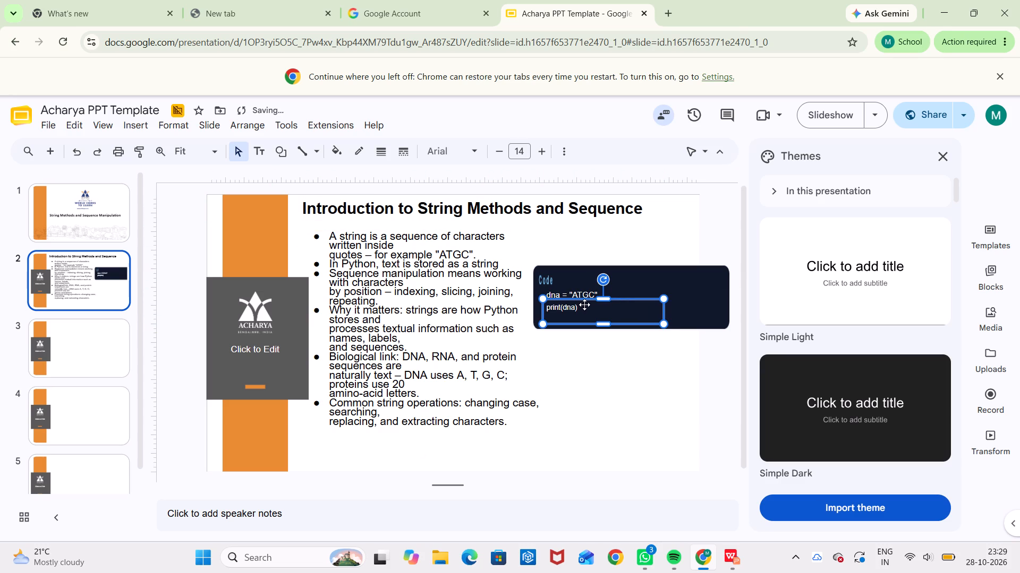
Set the print(dna) text to font size 17.
left_click(577, 306)
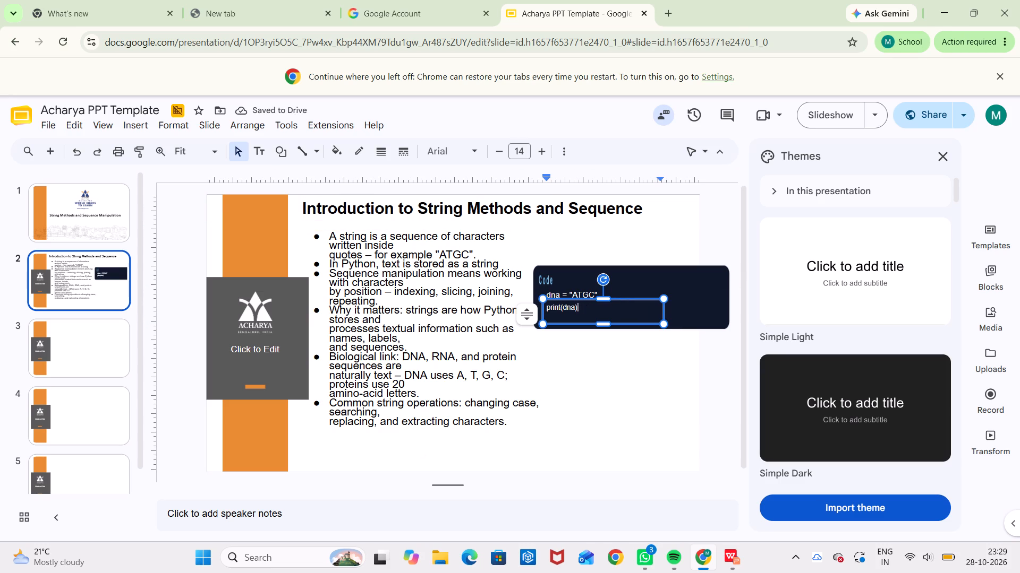
left_click_drag(577, 306, 546, 306)
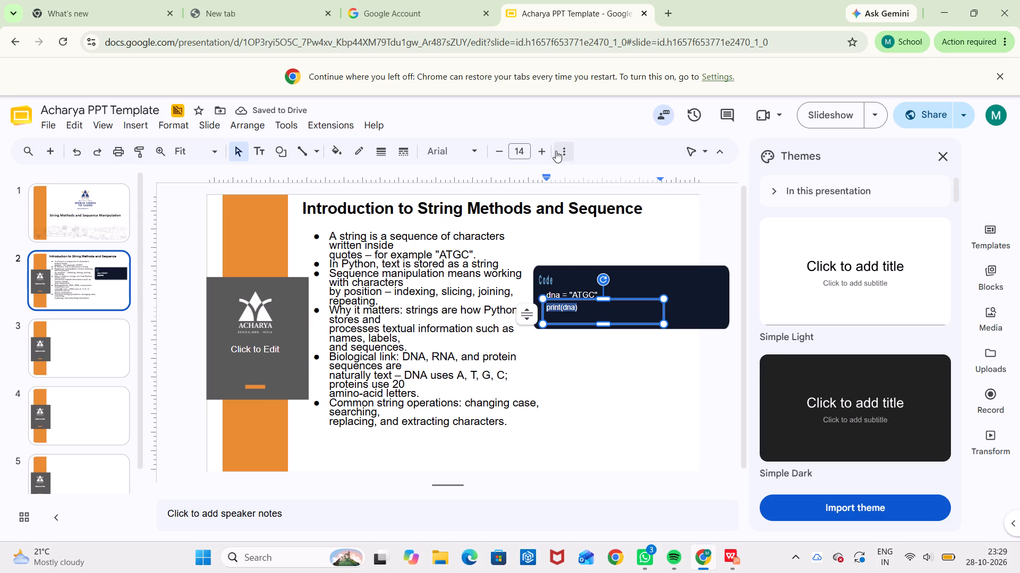
double_click(543, 151)
left_click(543, 151)
left_click(543, 151)
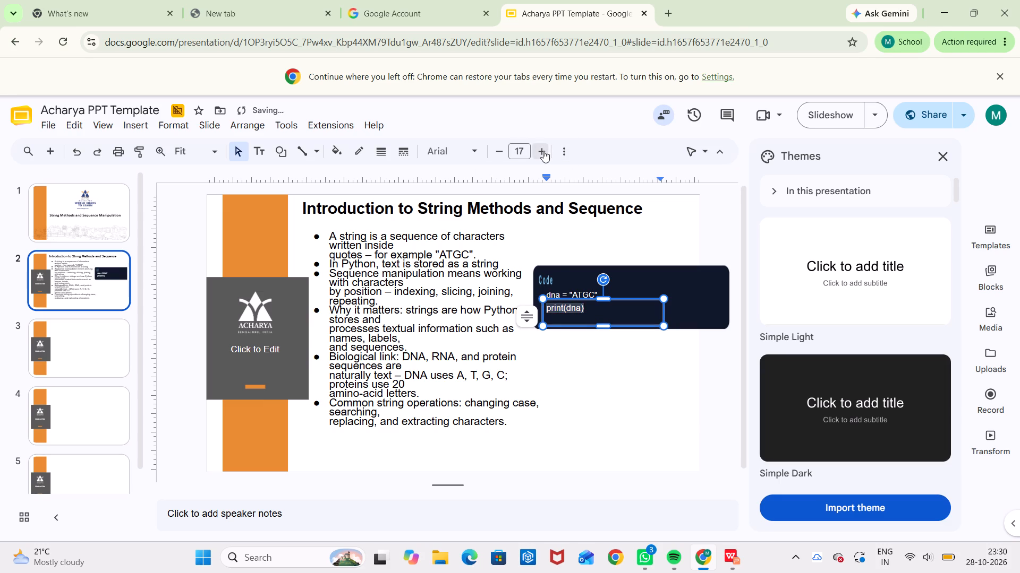
left_click(543, 151)
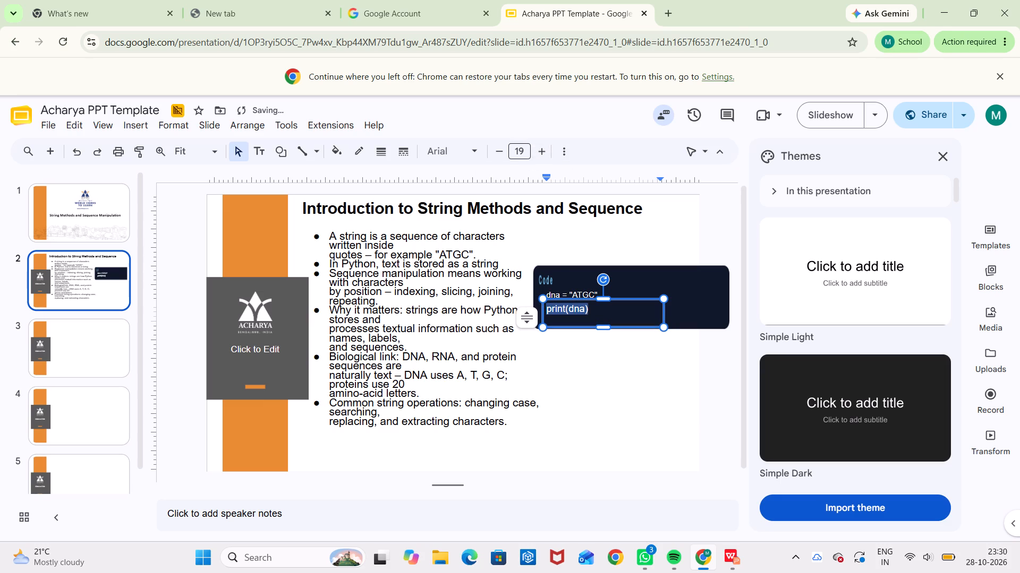
left_click(498, 152)
left_click(498, 152)
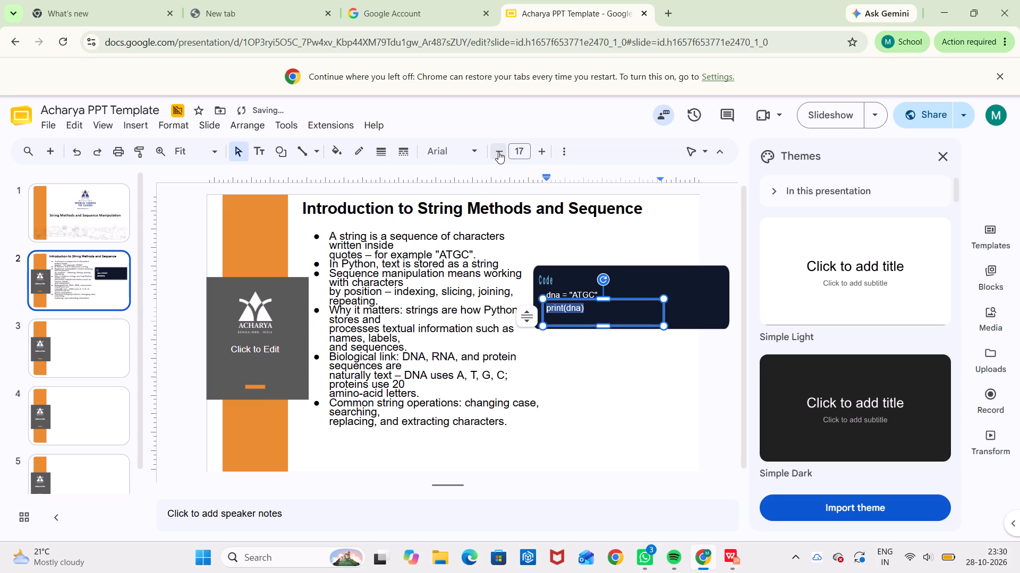
left_click(608, 377)
Check the font size and placement of the dna = "ATGC" line against the print(dna) line below it.
left_click(579, 289)
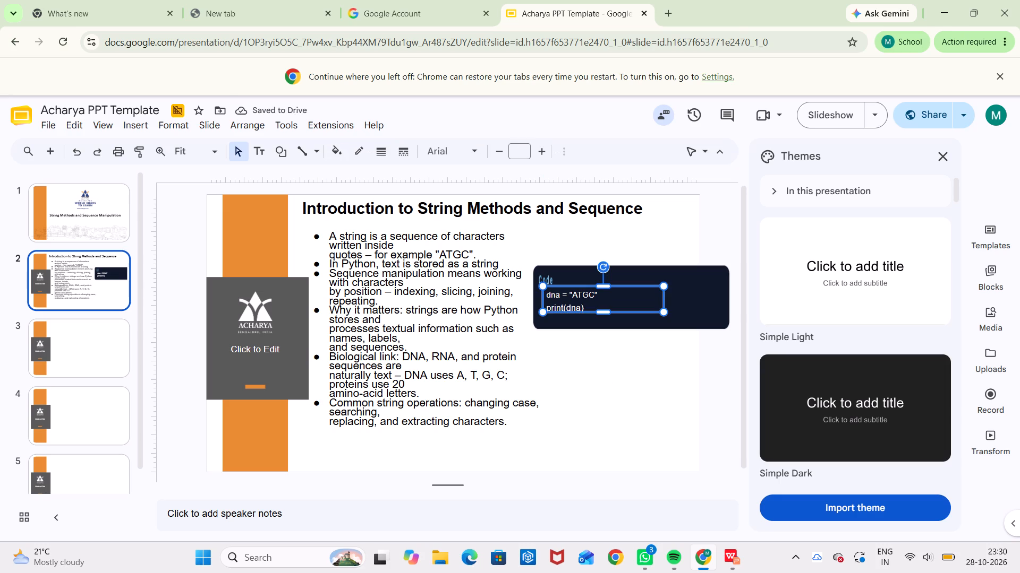
left_click(599, 291)
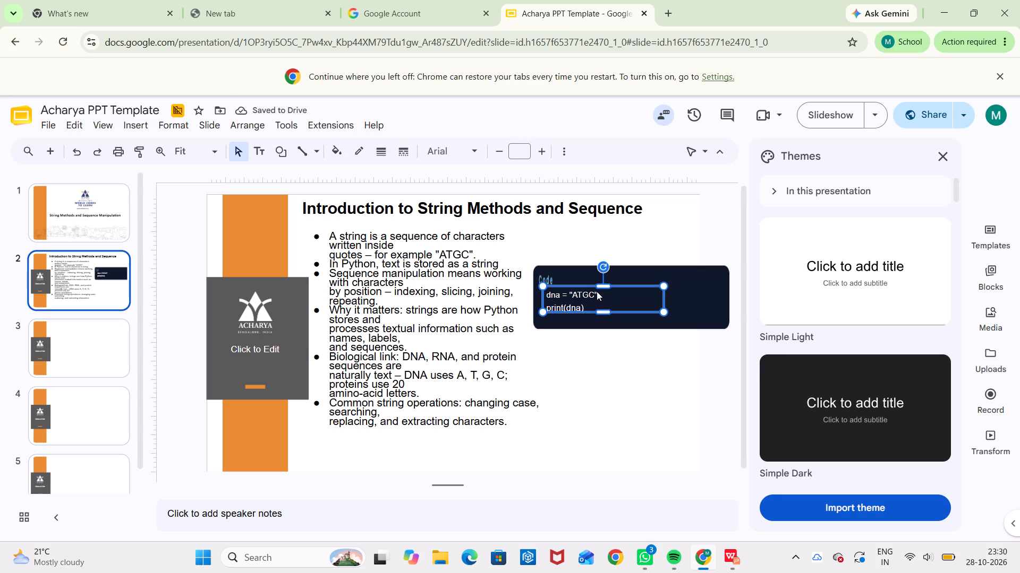
left_click(597, 291)
left_click(587, 308)
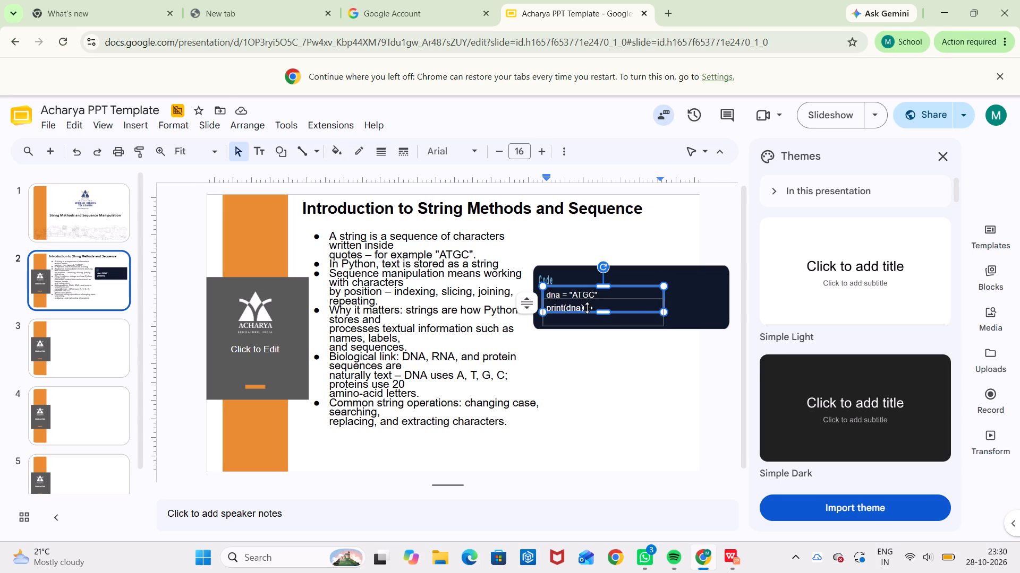
left_click(596, 363)
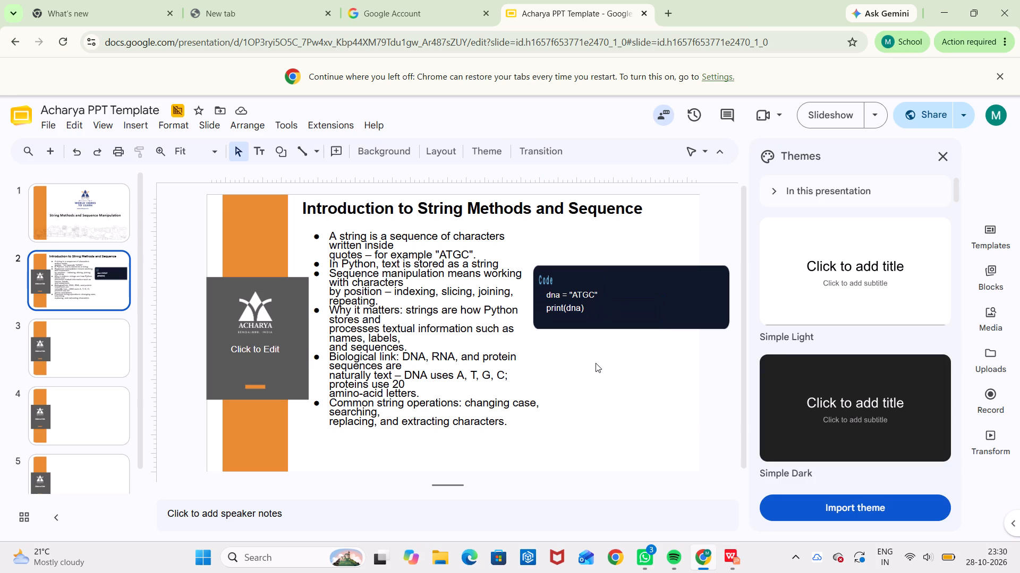
left_click(597, 293)
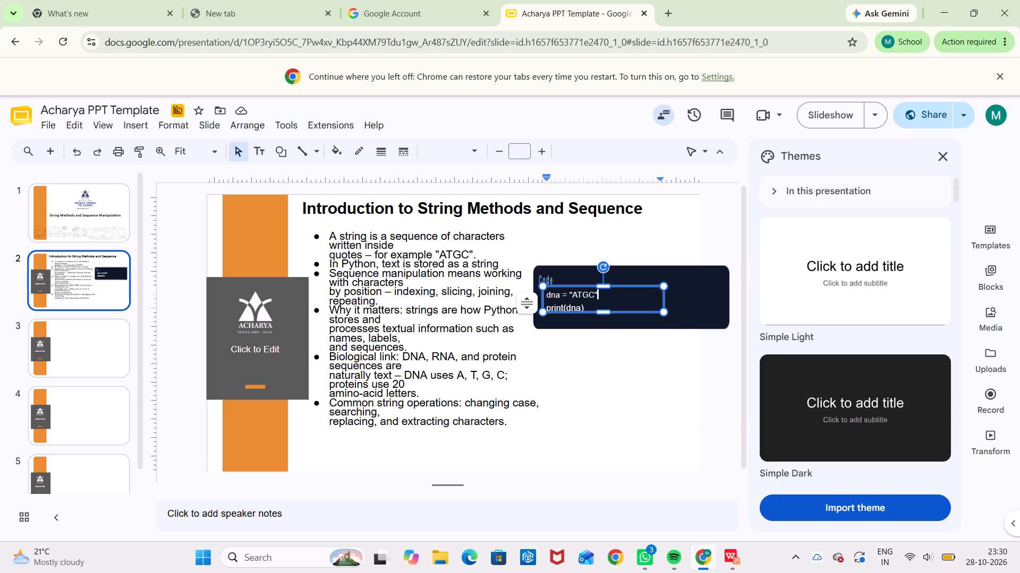
Set the dna = "ATGC" text in slide 2's dark rectangle to font size 20.
left_click_drag(566, 309, 544, 310)
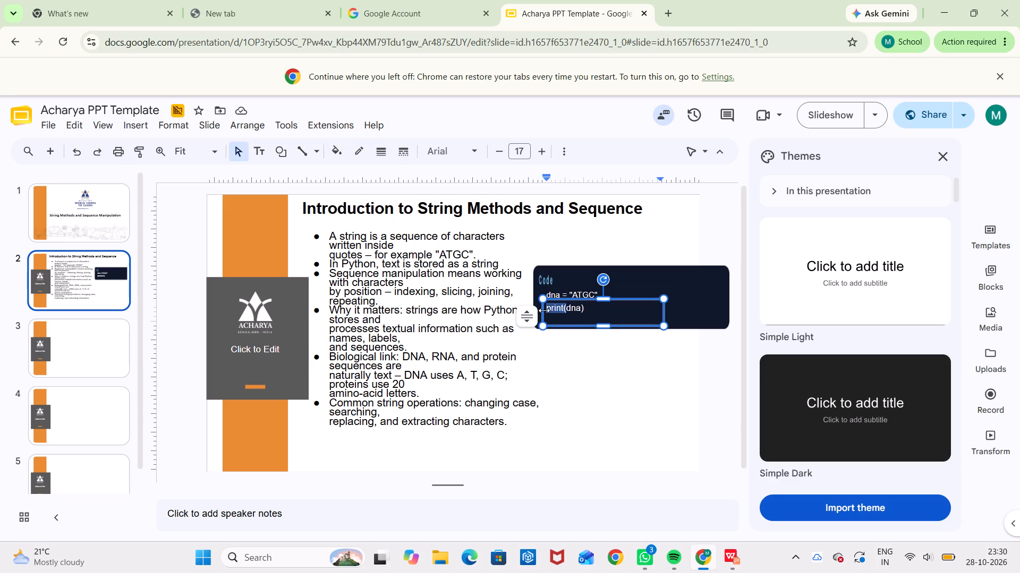
left_click(601, 353)
left_click(598, 291)
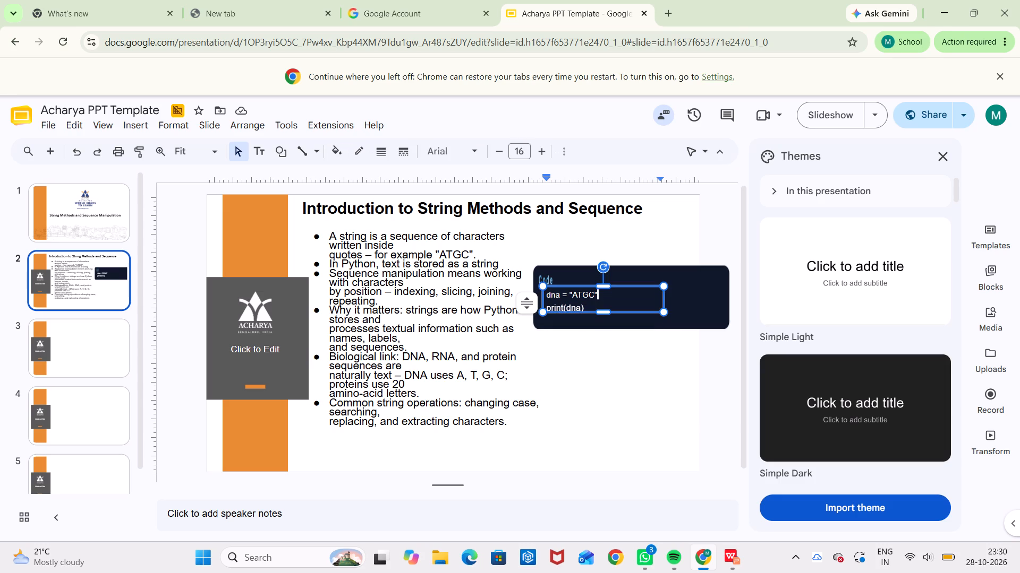
left_click_drag(598, 291, 544, 290)
double_click(542, 156)
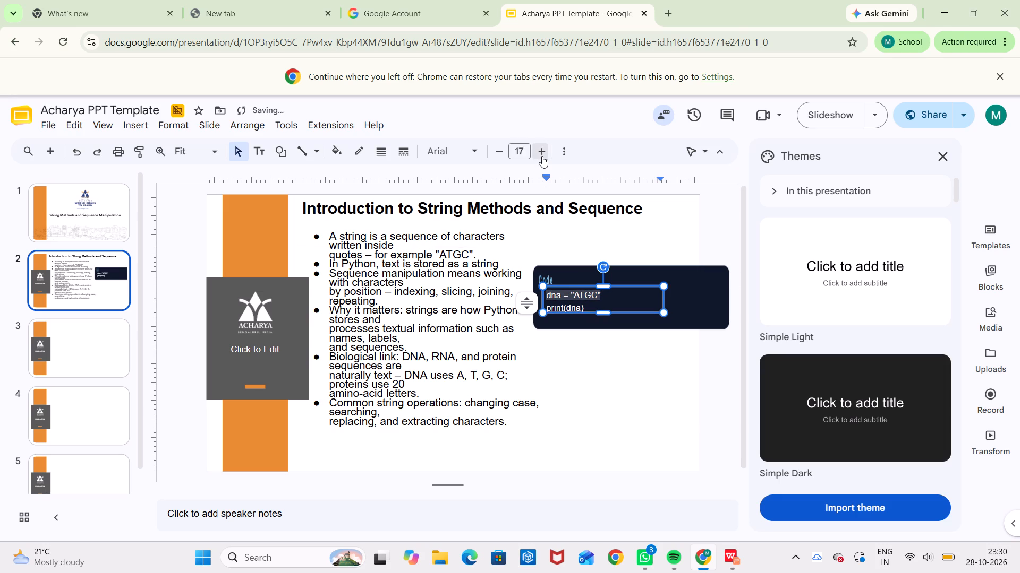
left_click(542, 156)
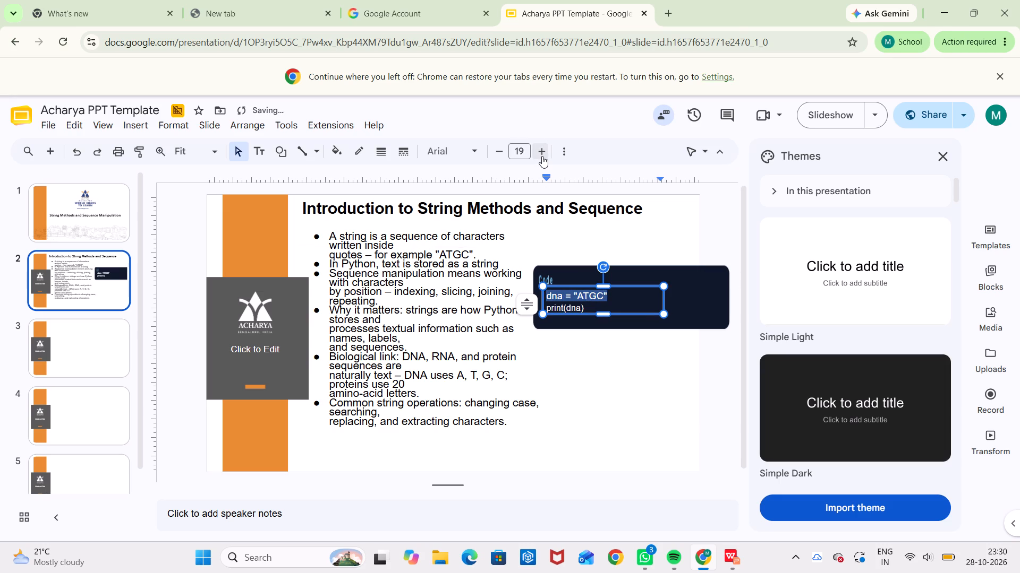
left_click(542, 156)
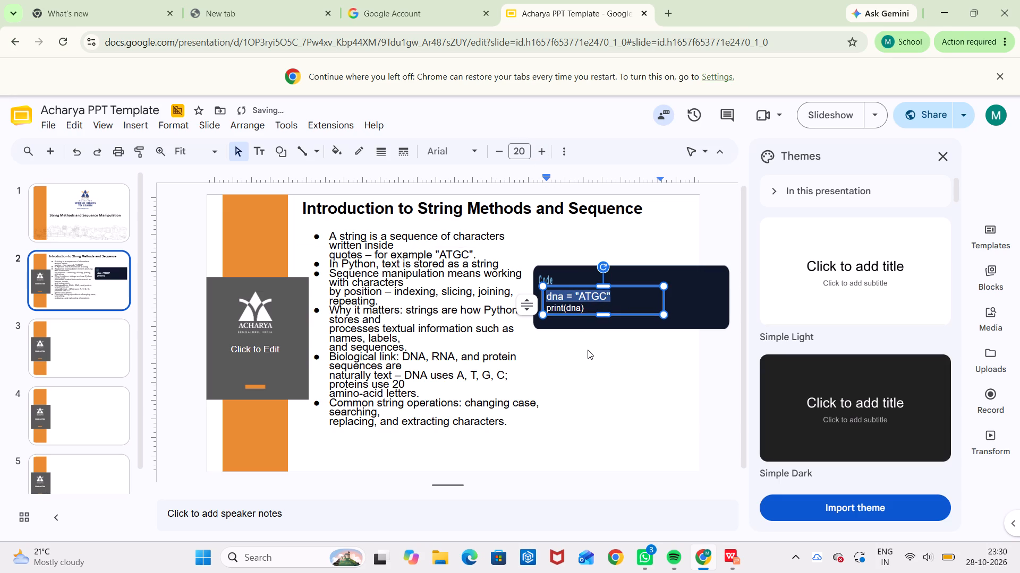
left_click(588, 350)
Set the print(dna) text to font size 20, matching the dna = "ATGC" line above it.
left_click(584, 303)
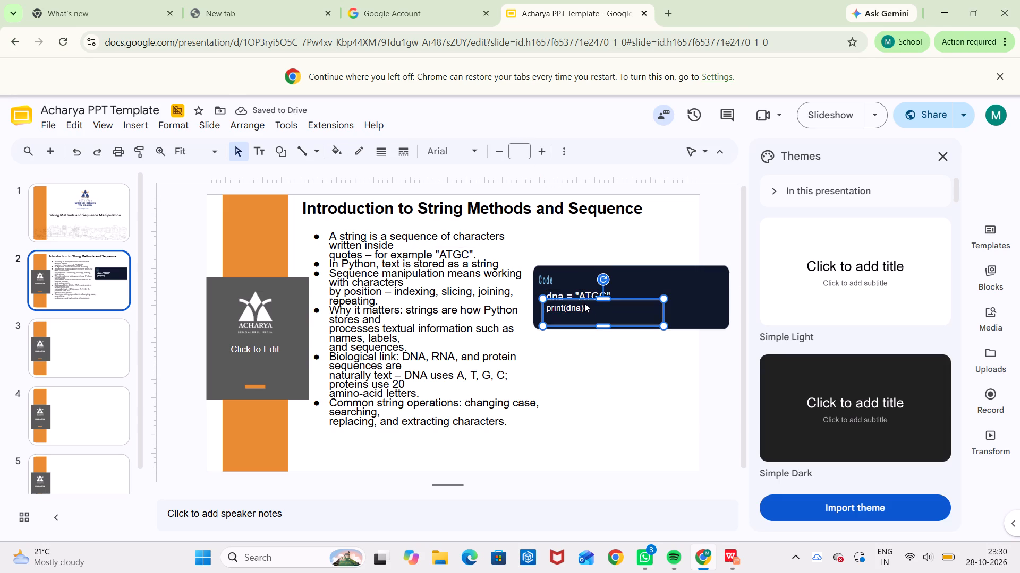
left_click(583, 308)
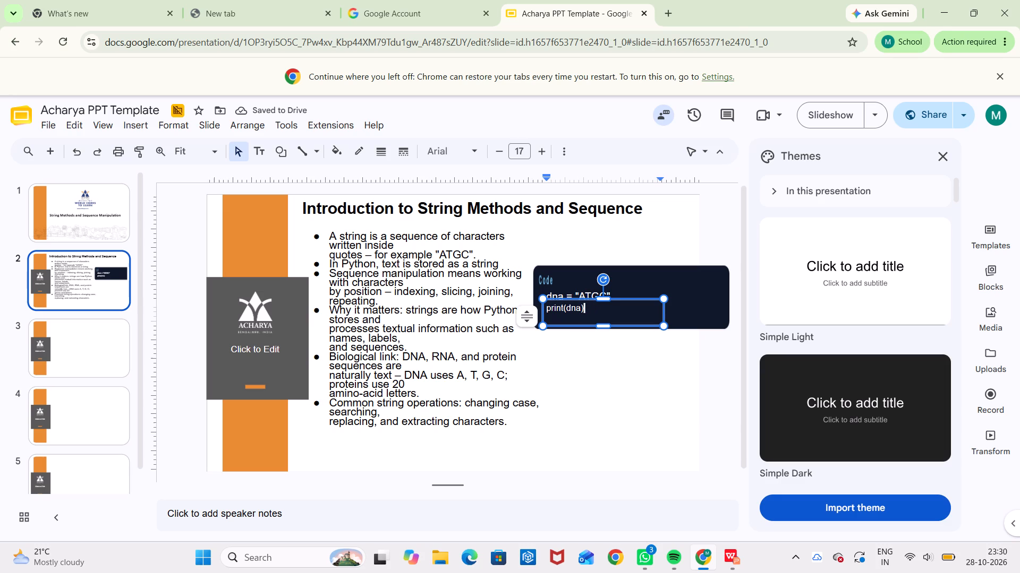
left_click_drag(583, 308, 545, 307)
double_click(548, 157)
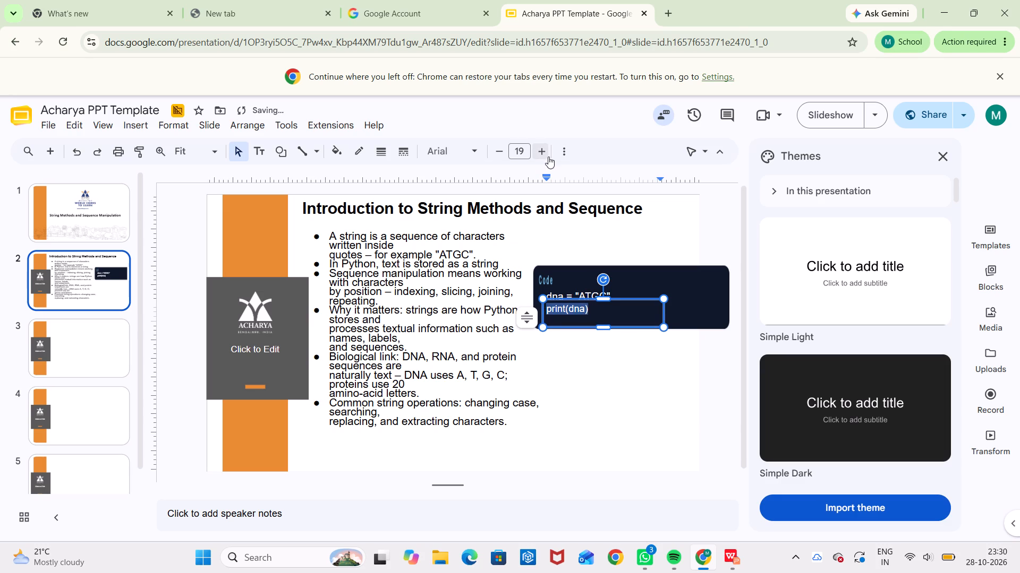
left_click(548, 157)
left_click(632, 424)
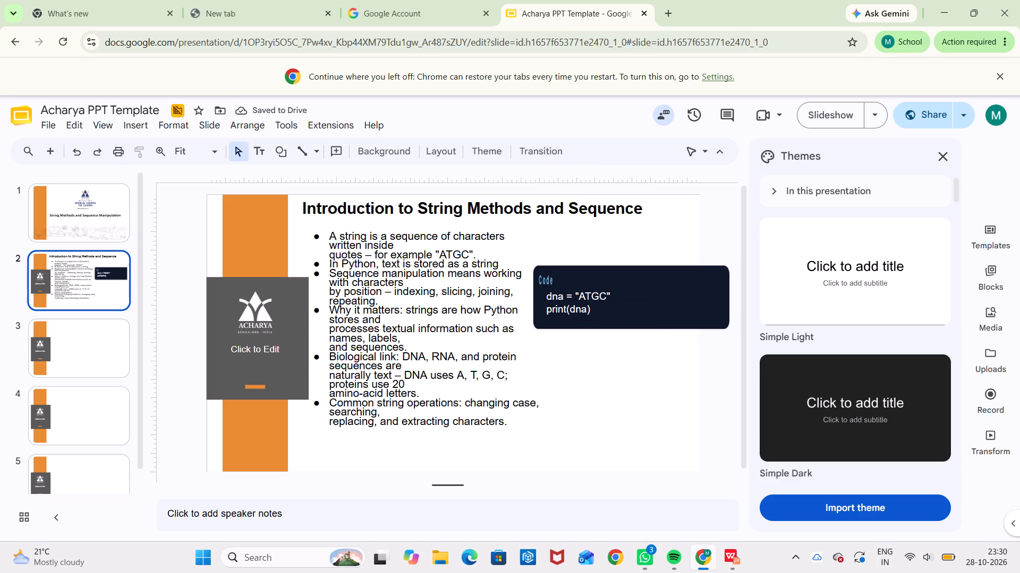
Switch to WPS and copy the light-blue Output rectangle below the code box on slide 2.
left_click(731, 558)
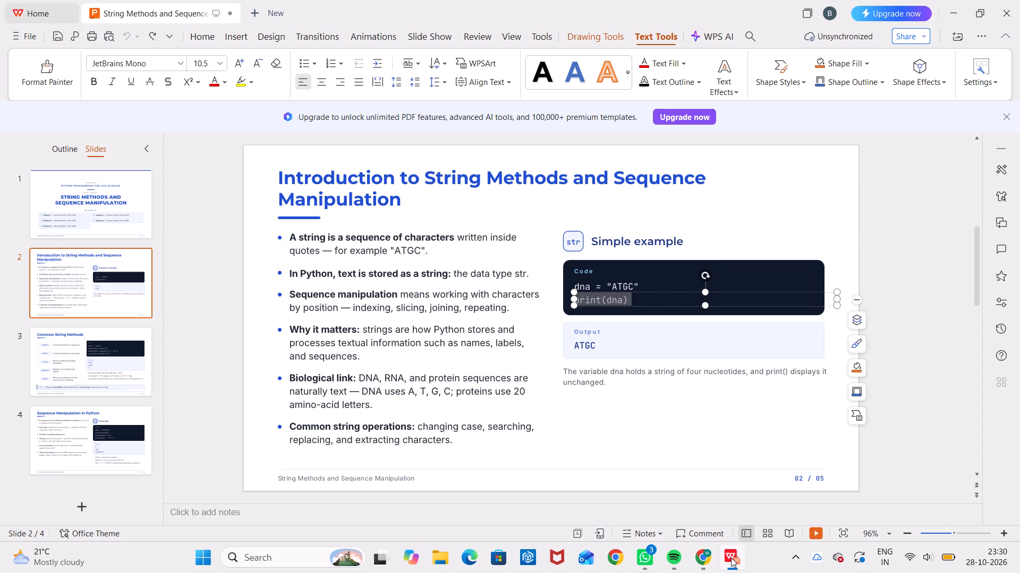
left_click(676, 440)
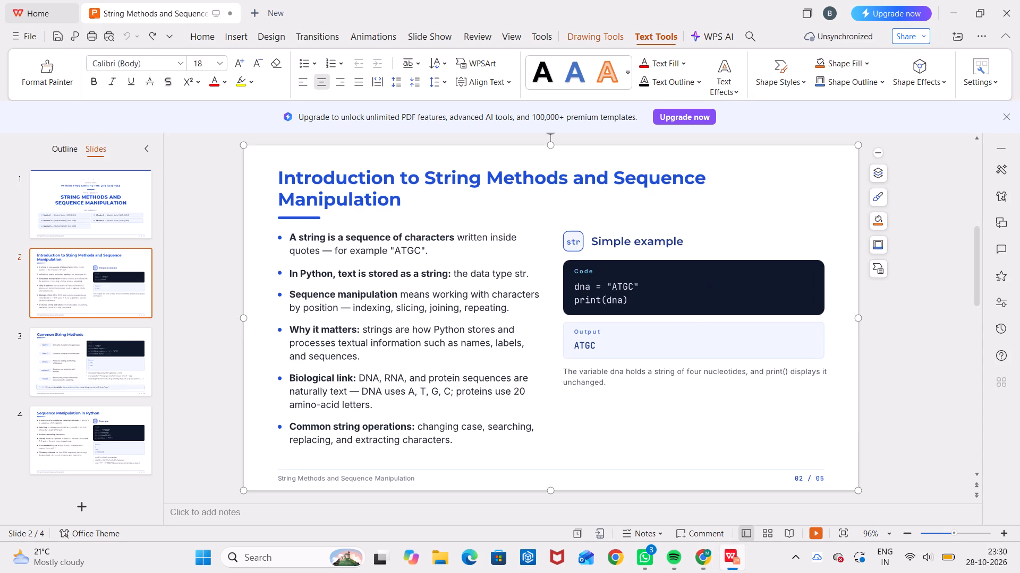
left_click(575, 332)
left_click(557, 322)
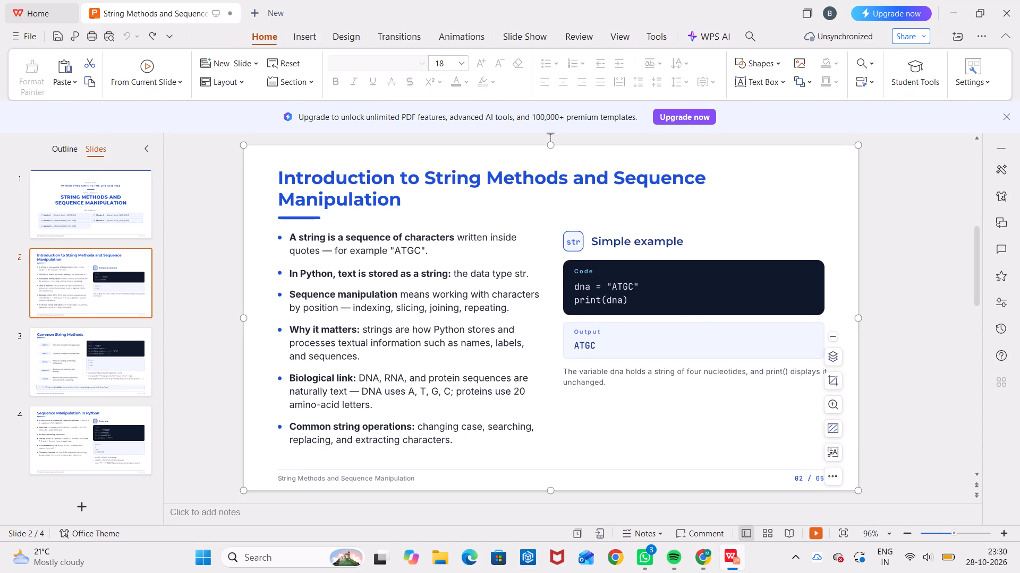
left_click(565, 325)
left_click(729, 422)
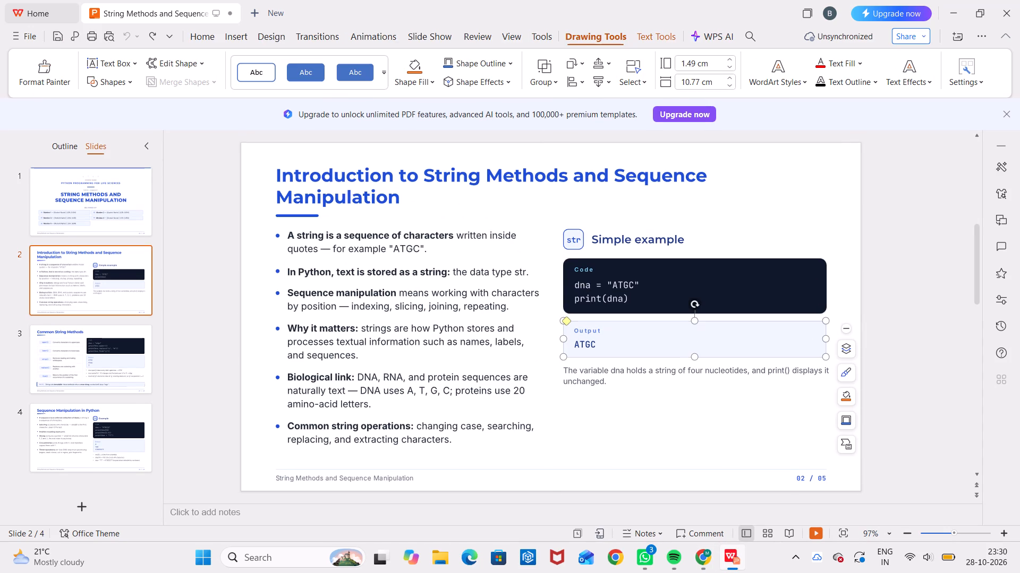
left_click(760, 324)
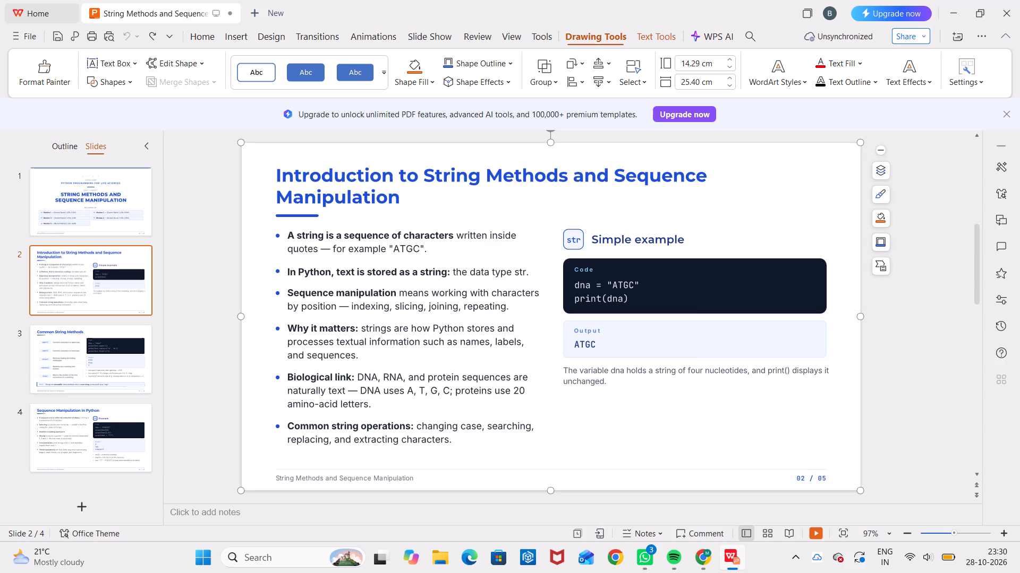
right_click(760, 324)
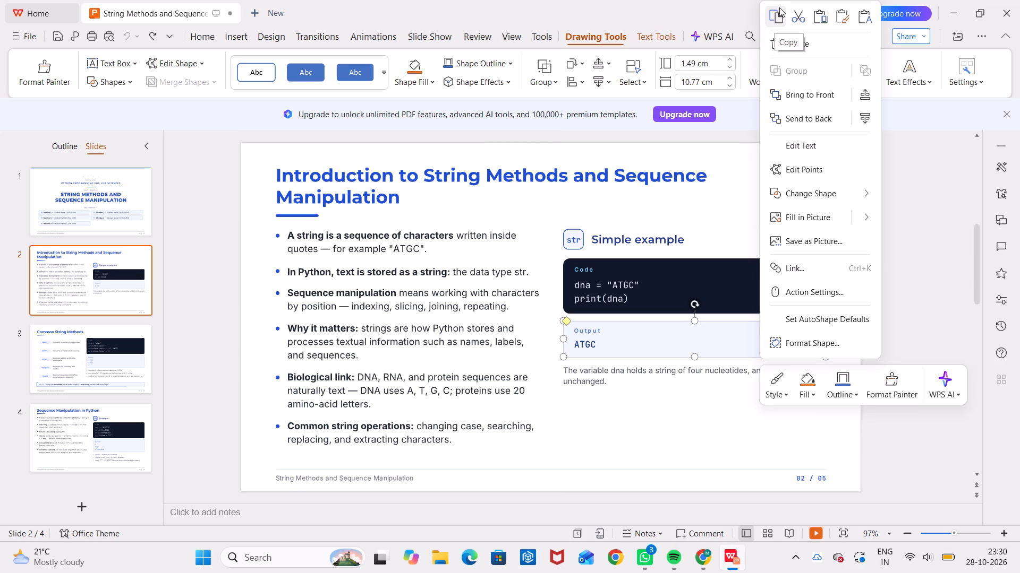
left_click(780, 7)
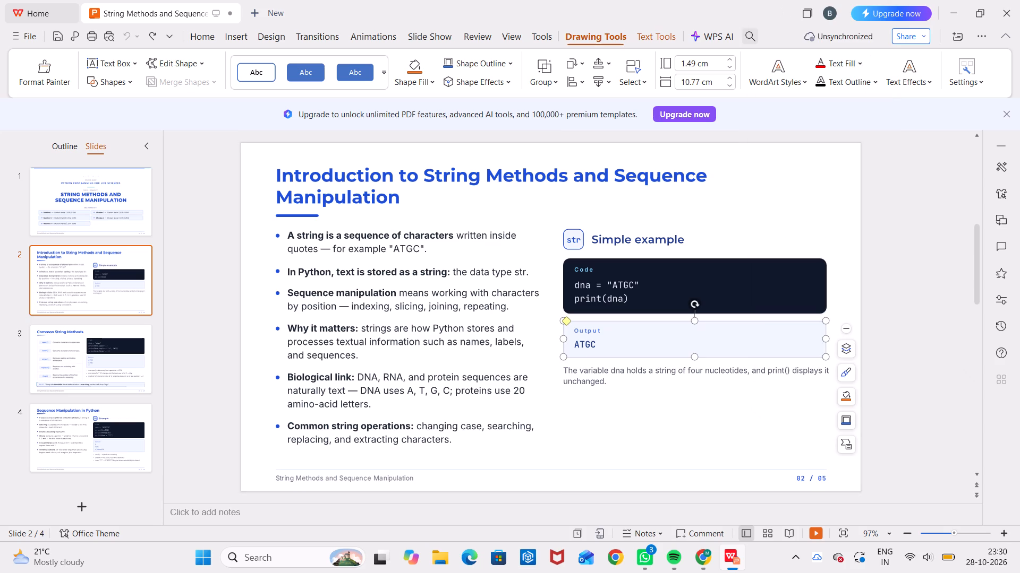
Paste the copied Output rectangle into slide 2 in Google Slides and place it just below the dark code rectangle, aligned with its sides.
left_click(704, 558)
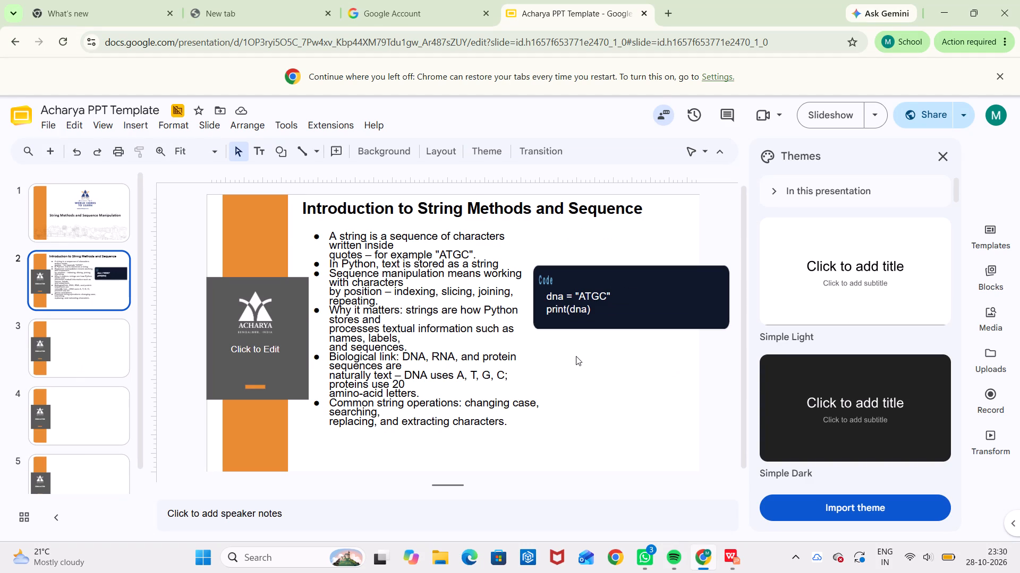
key("ctrl+v")
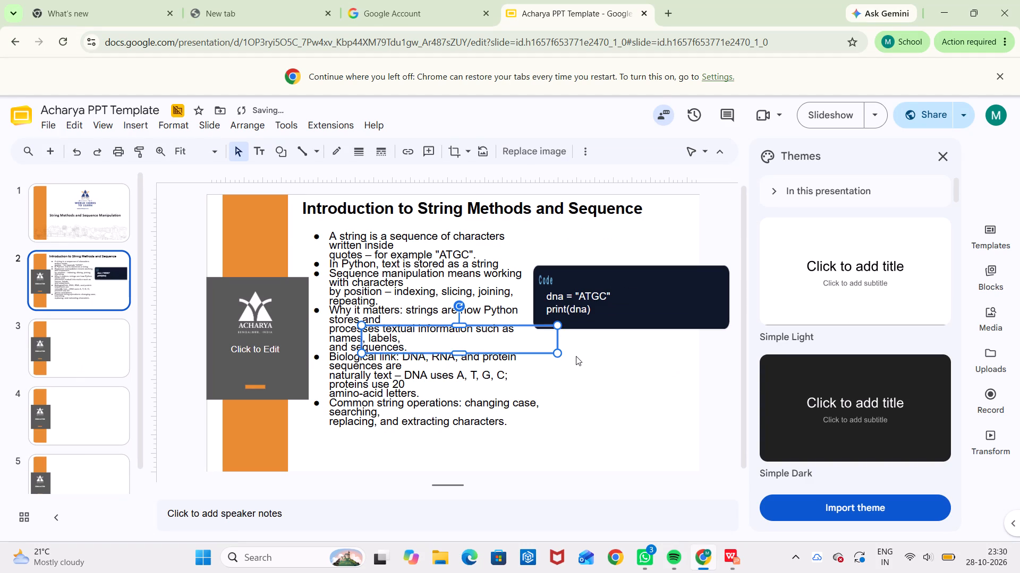
left_click_drag(520, 340, 660, 382)
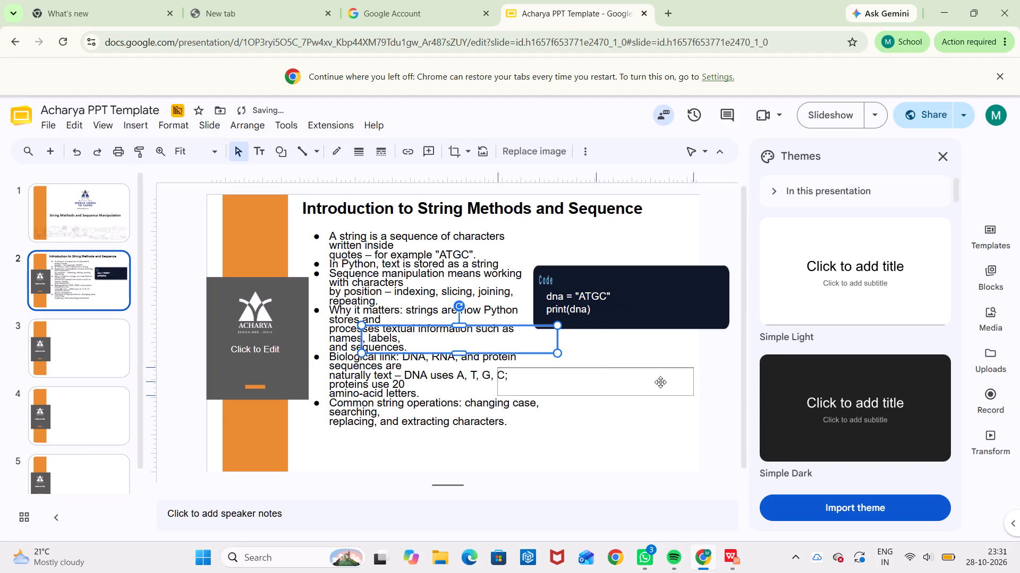
left_click_drag(660, 382, 688, 364)
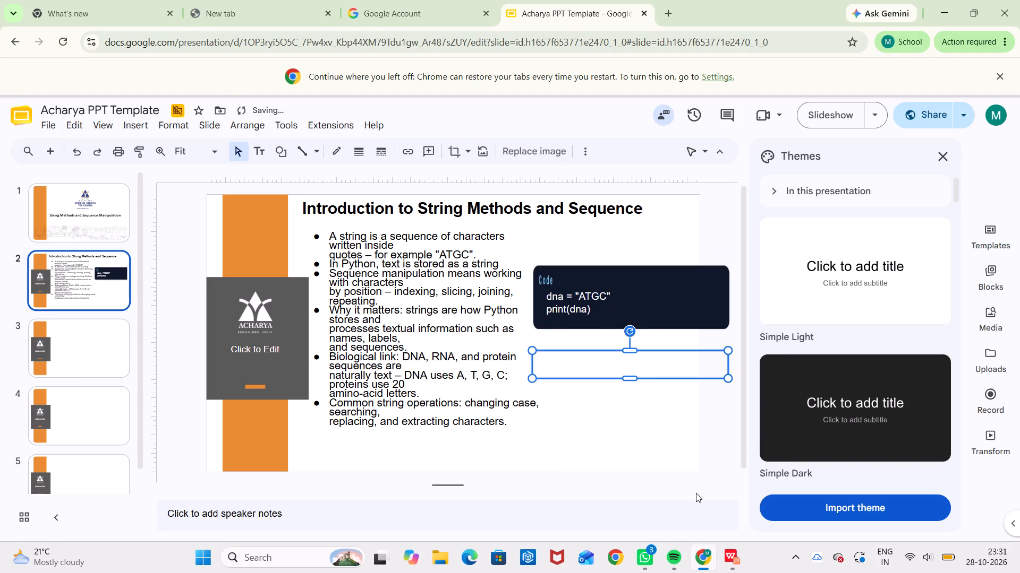
left_click(729, 561)
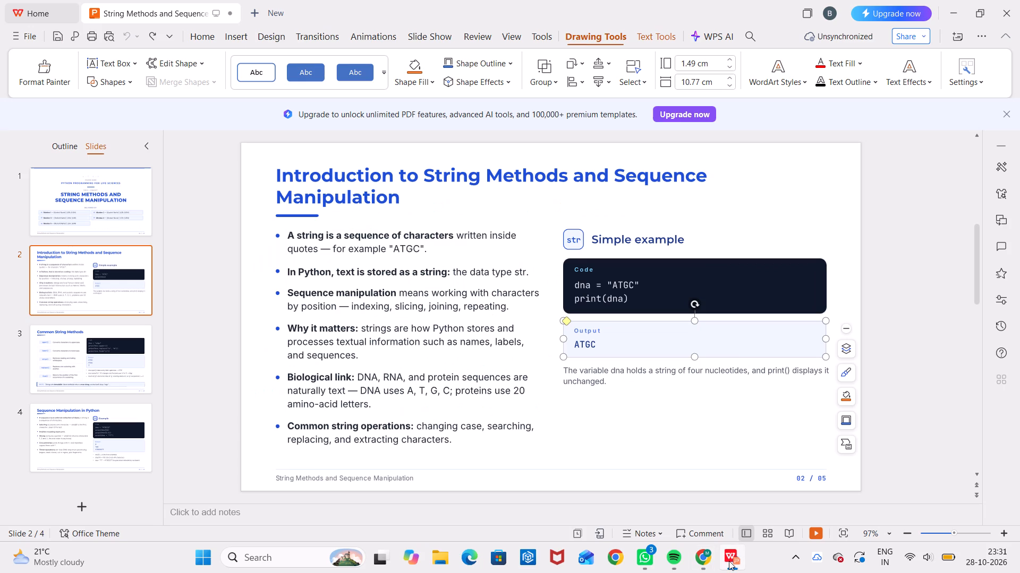
left_click(708, 566)
left_click(728, 565)
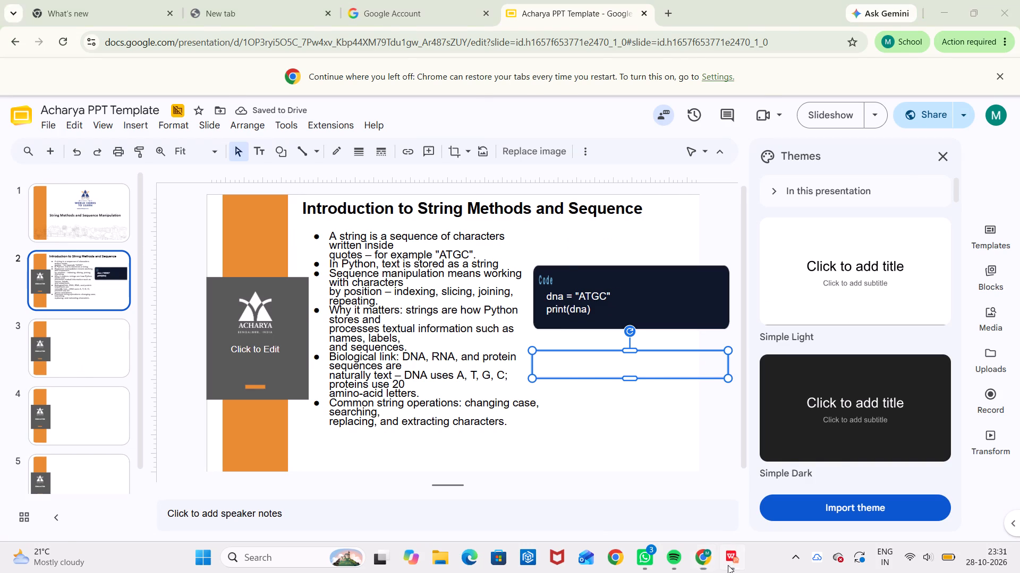
left_click(699, 563)
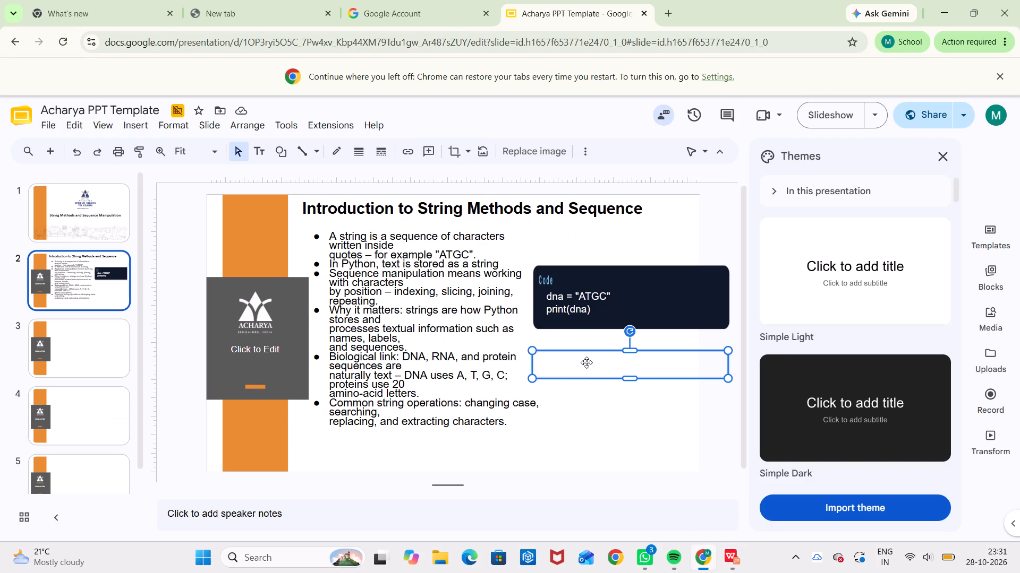
left_click_drag(586, 362, 590, 370)
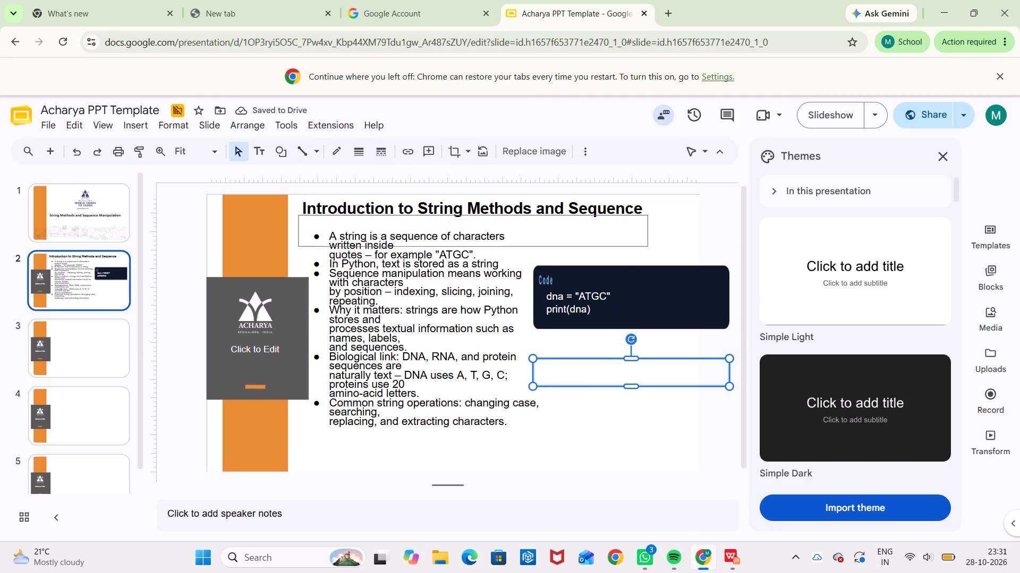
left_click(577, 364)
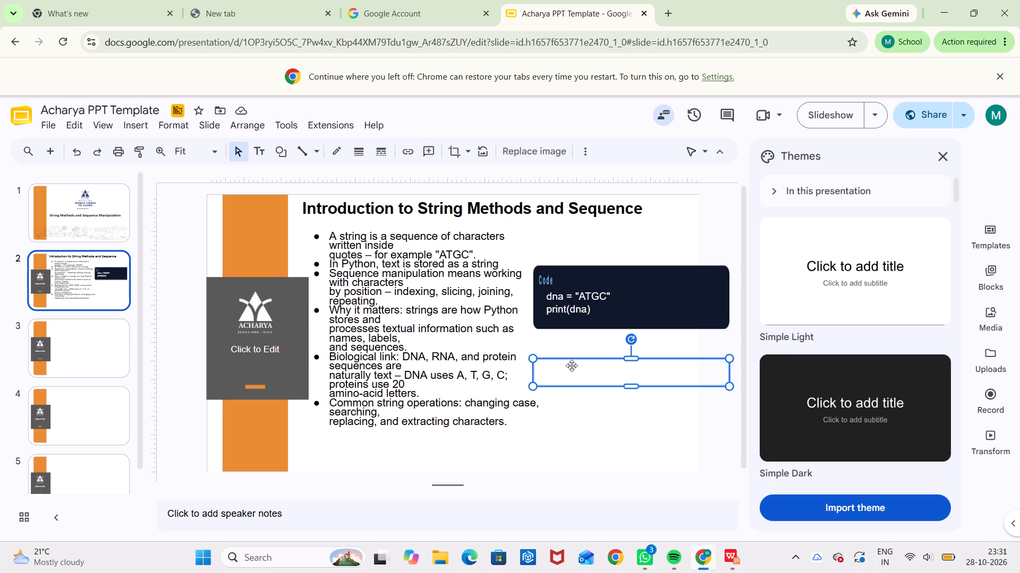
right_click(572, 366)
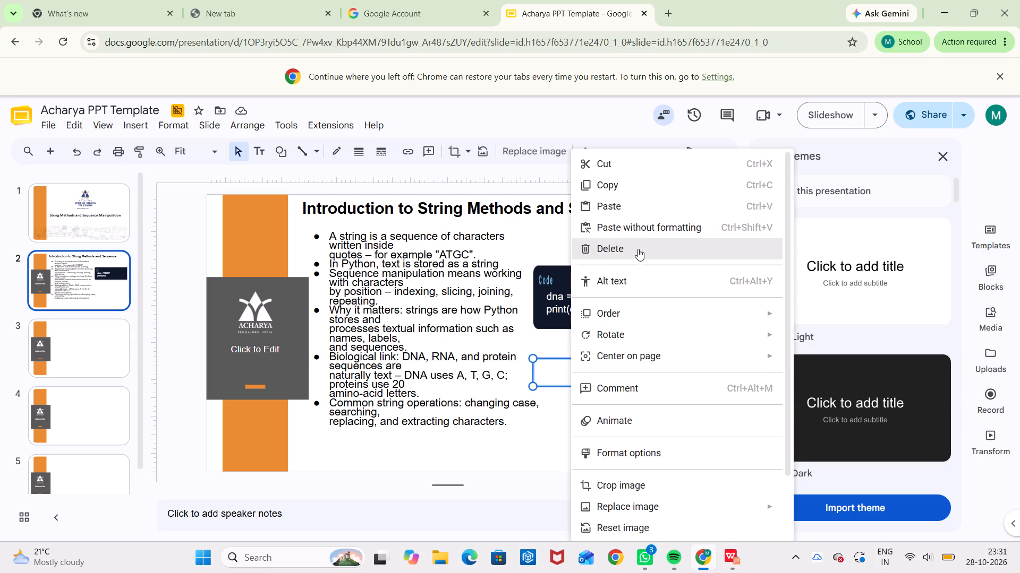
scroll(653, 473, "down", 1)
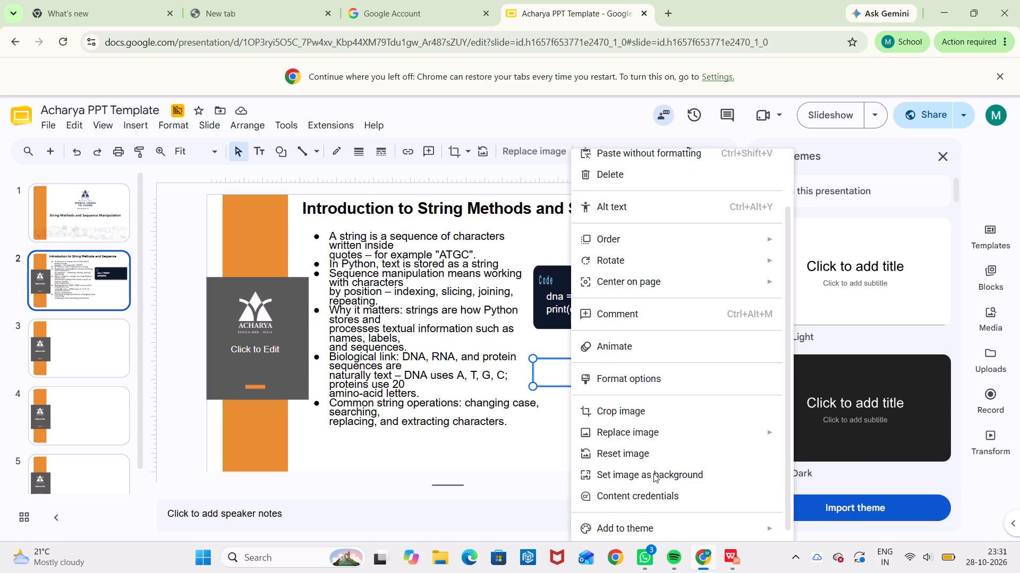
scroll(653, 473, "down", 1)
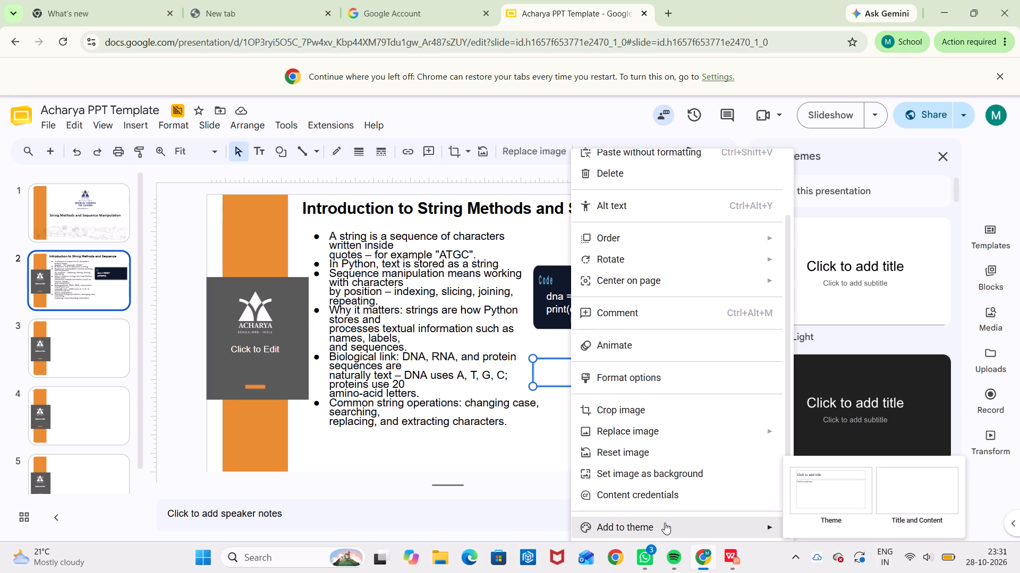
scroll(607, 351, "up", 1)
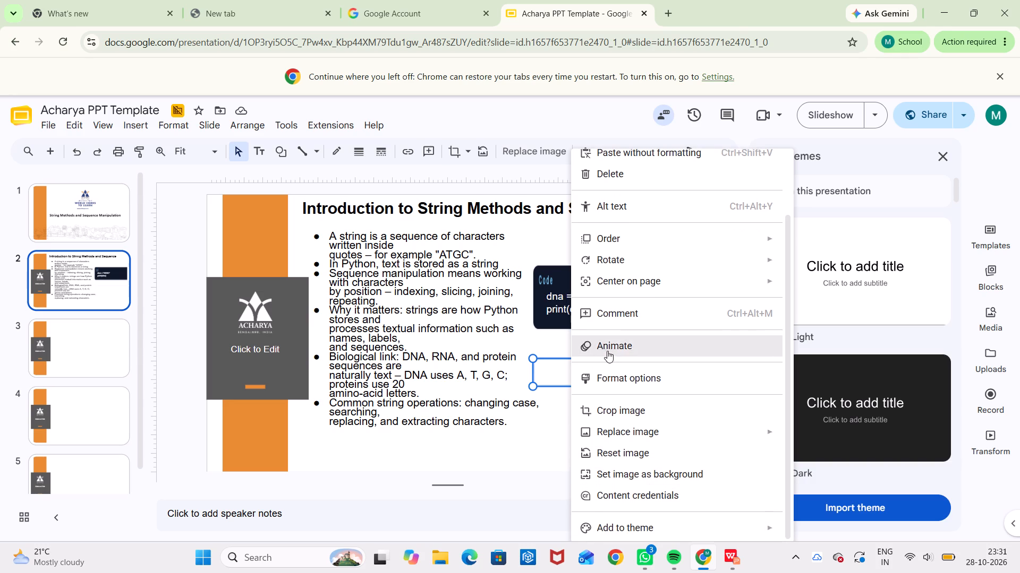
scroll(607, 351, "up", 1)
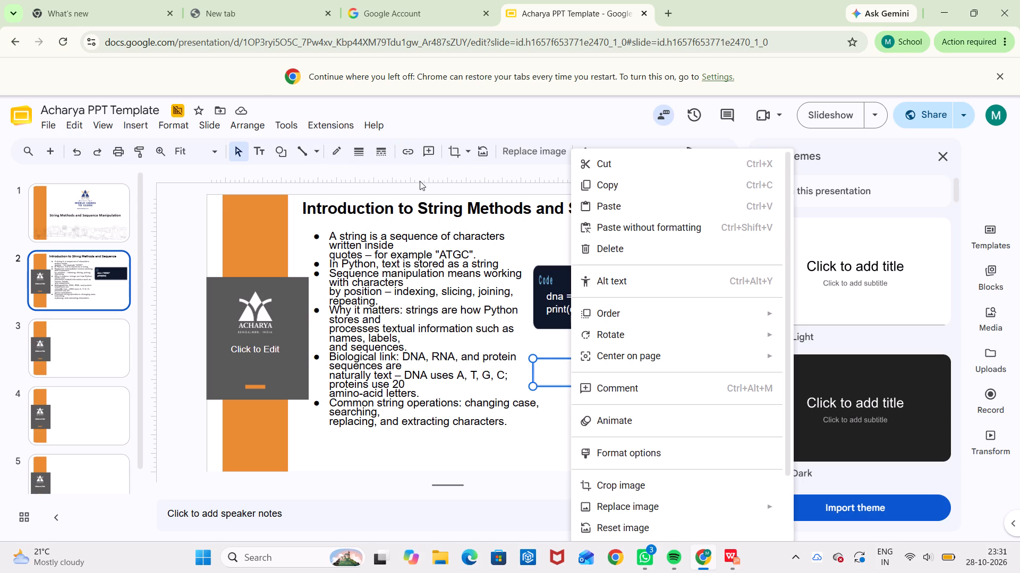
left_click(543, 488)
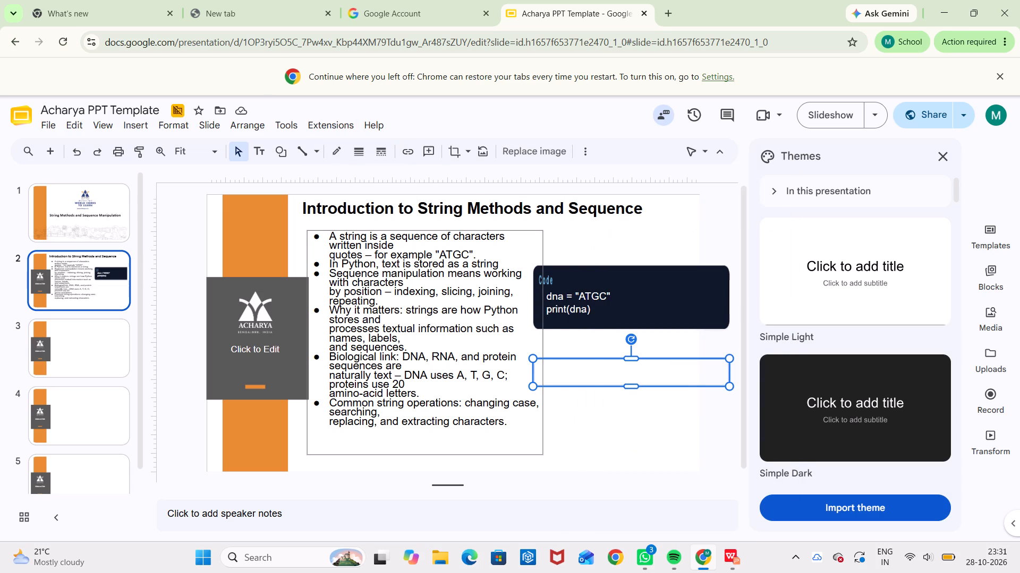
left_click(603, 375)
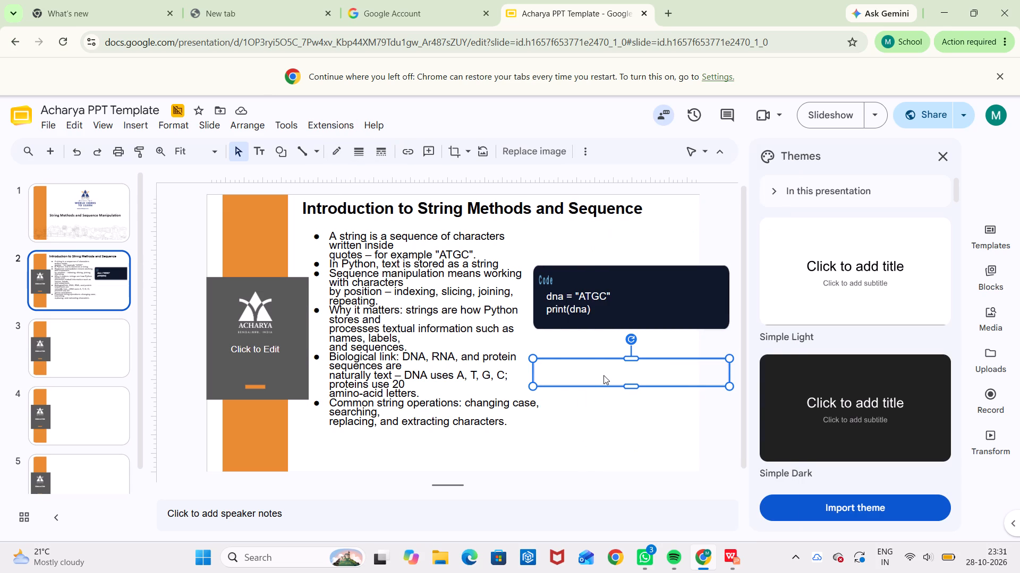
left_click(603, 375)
Switch to WPS and copy the small Output label picture from the light-blue box on slide 2.
left_click(739, 563)
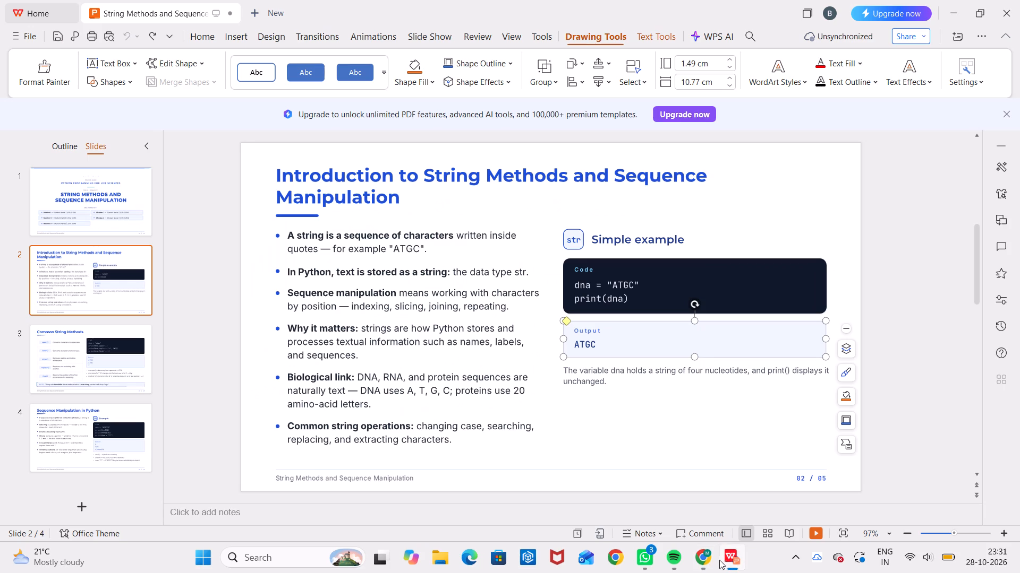
left_click(713, 561)
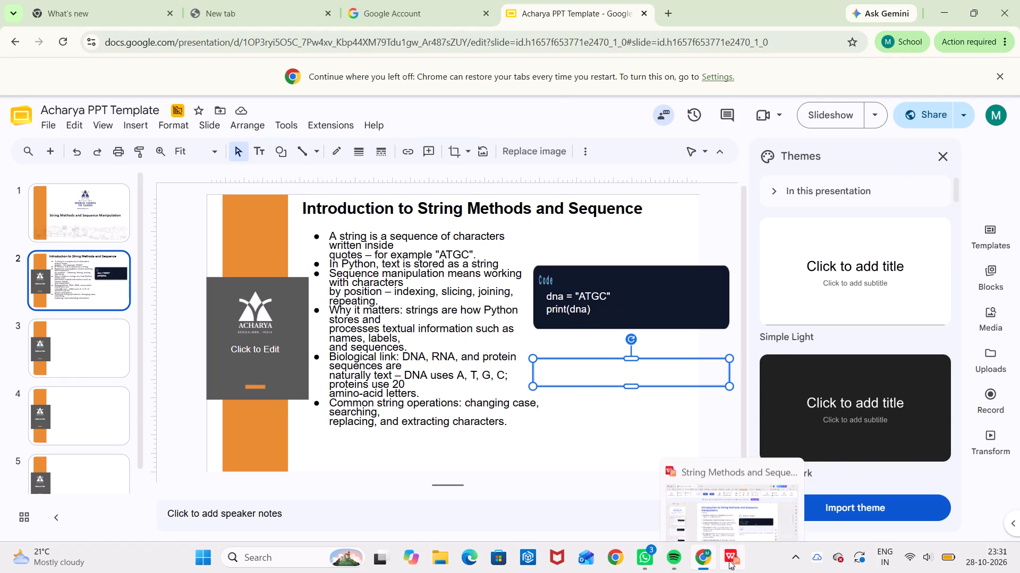
left_click(729, 560)
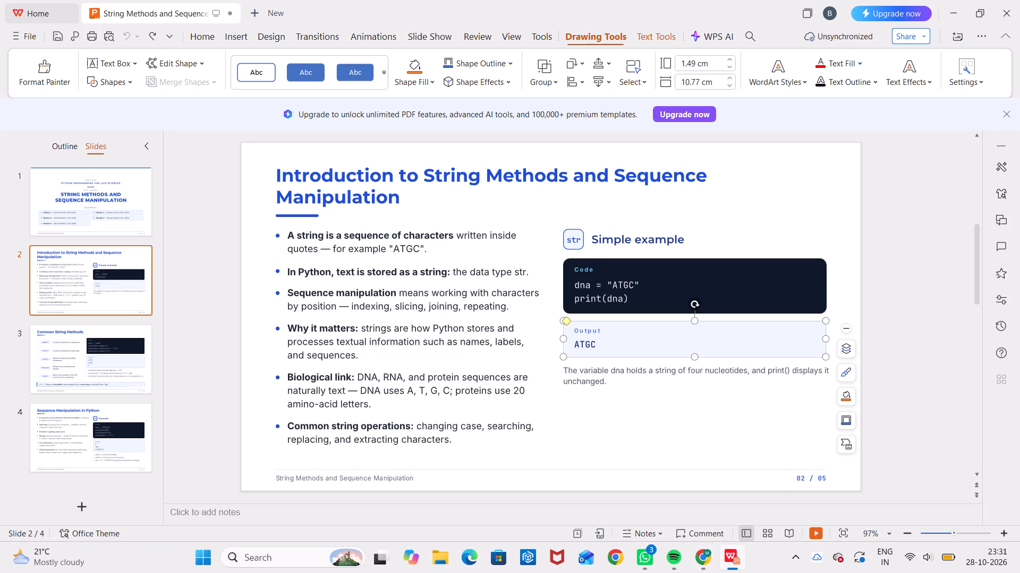
double_click(593, 331)
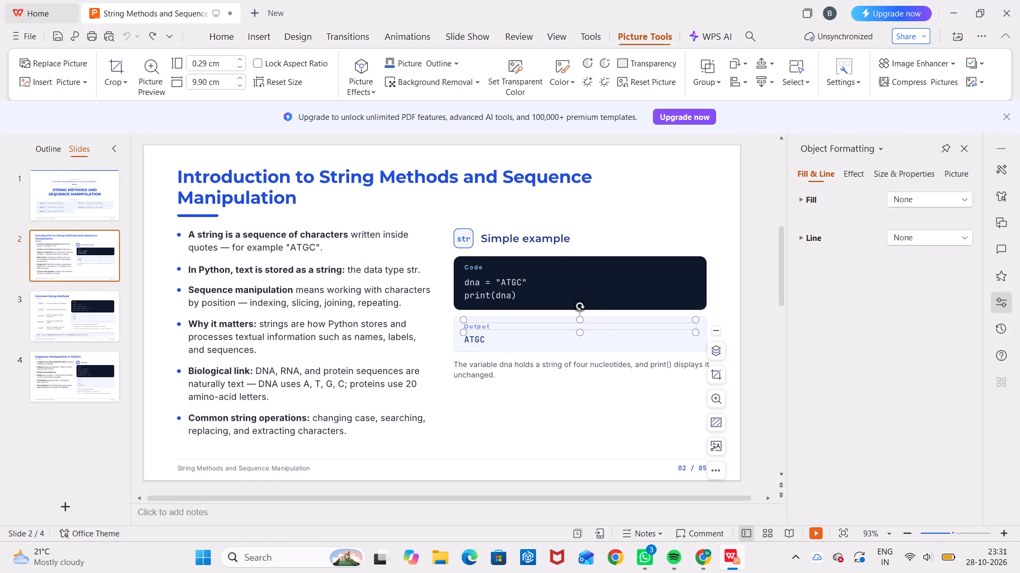
right_click(543, 329)
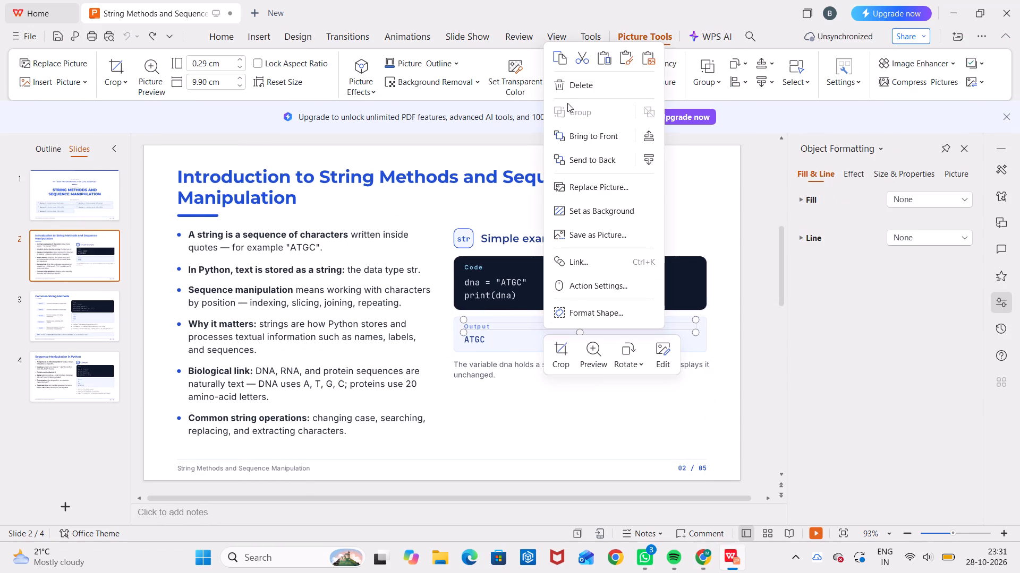
left_click(558, 63)
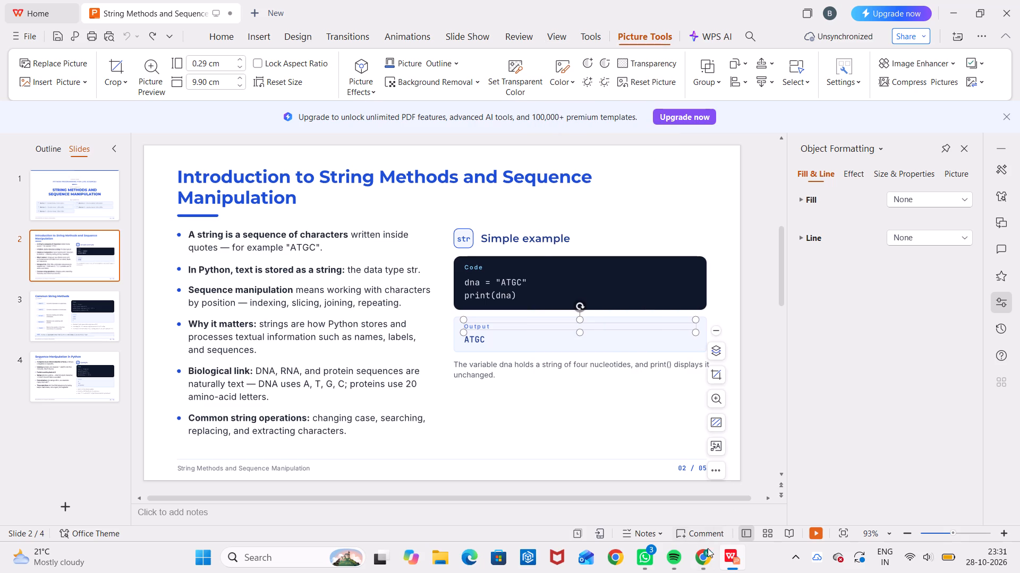
Paste the Output label into slide 2 in Google Slides and place it inside the top of the empty Output rectangle.
left_click(703, 555)
left_click(571, 362)
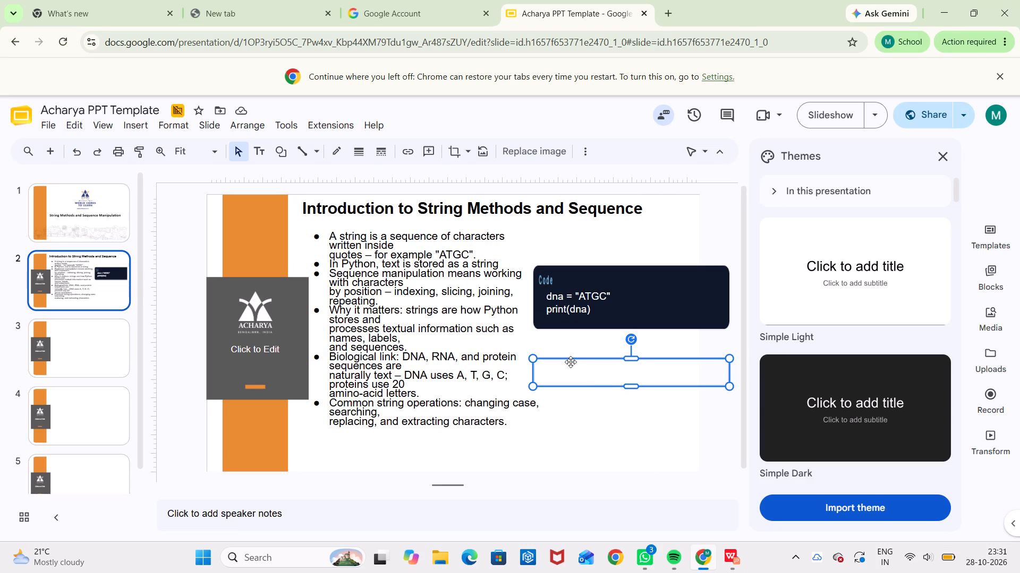
key("ctrl+v")
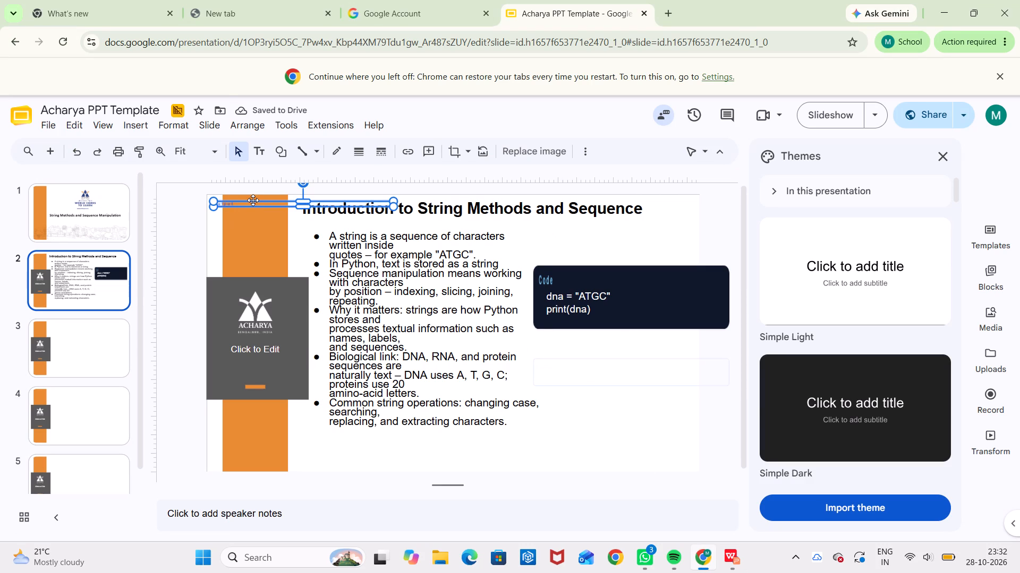
left_click_drag(253, 200, 579, 364)
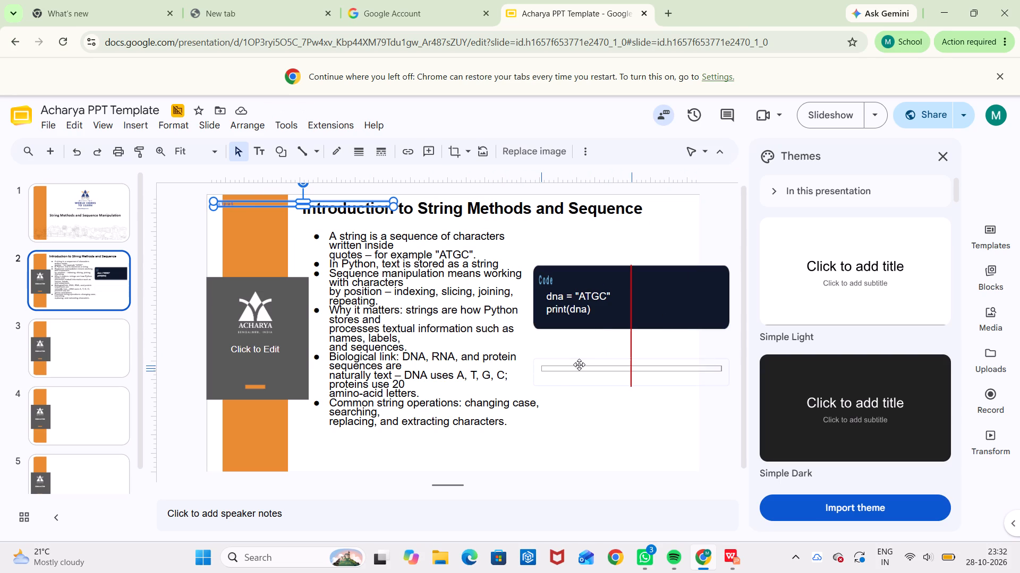
left_click_drag(579, 364, 576, 361)
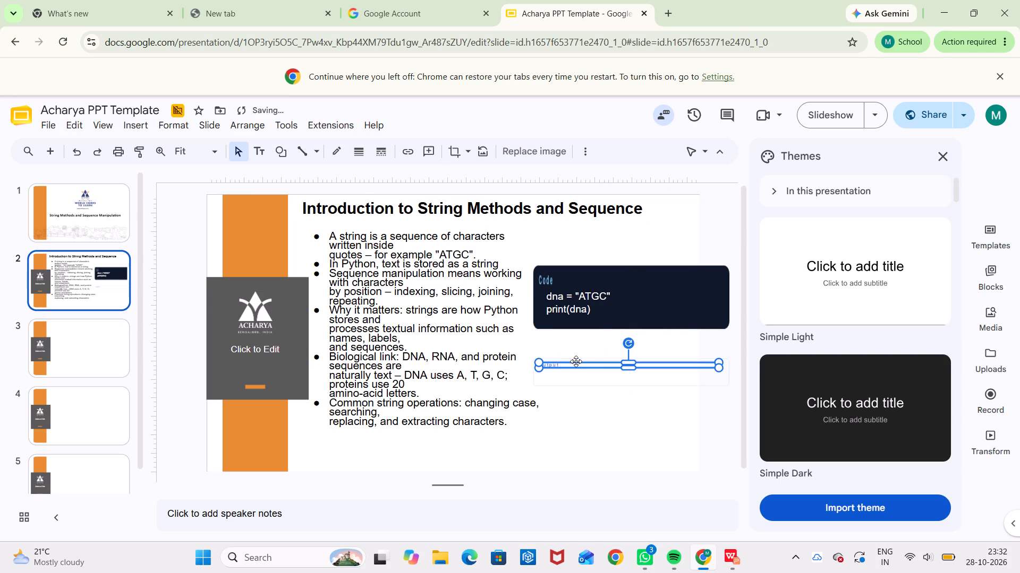
Stretch the Output label taller so its lettering is similar in size to the Code label above.
left_click_drag(627, 369, 629, 377)
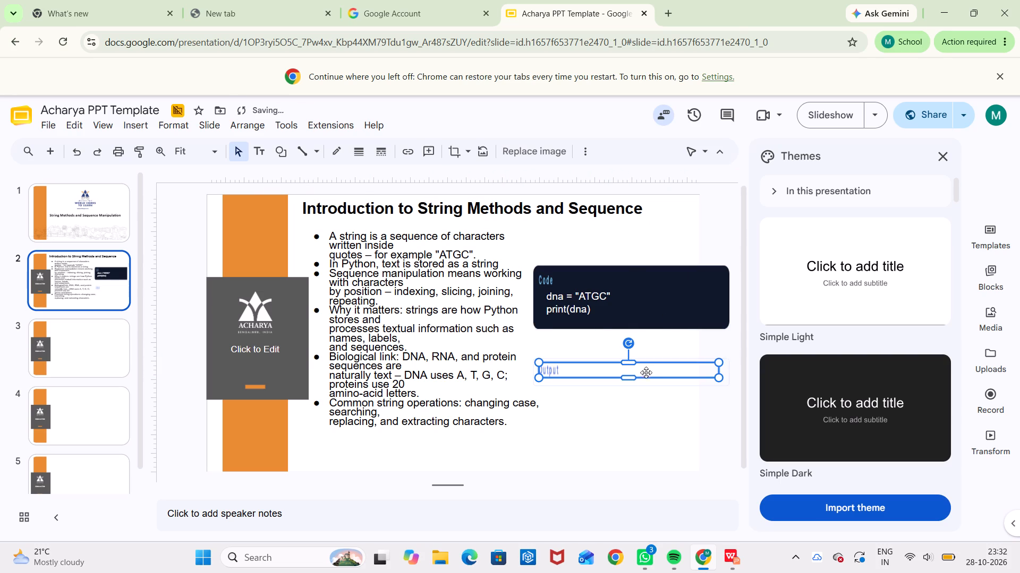
left_click_drag(720, 359, 704, 364)
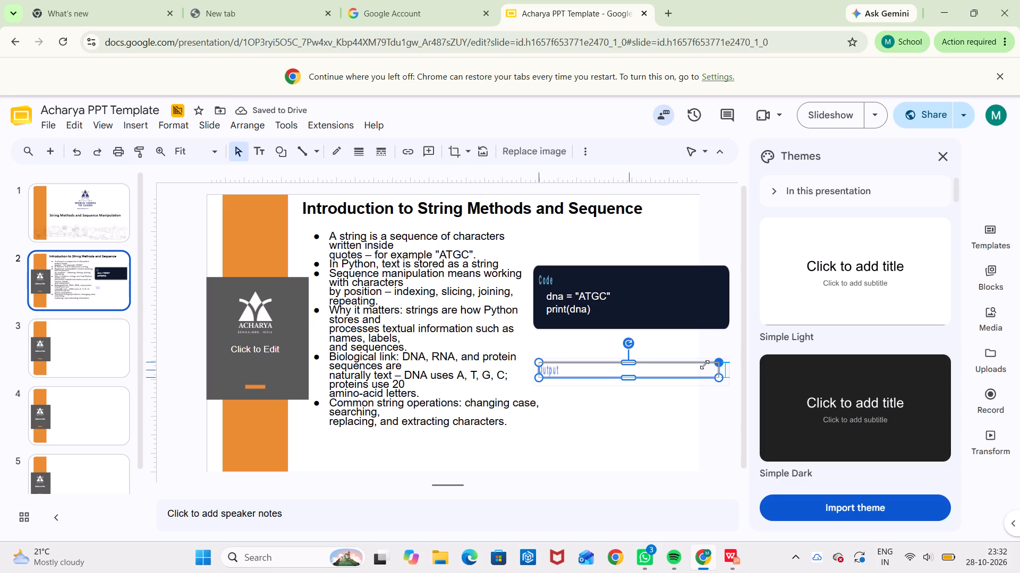
left_click_drag(704, 364, 701, 365)
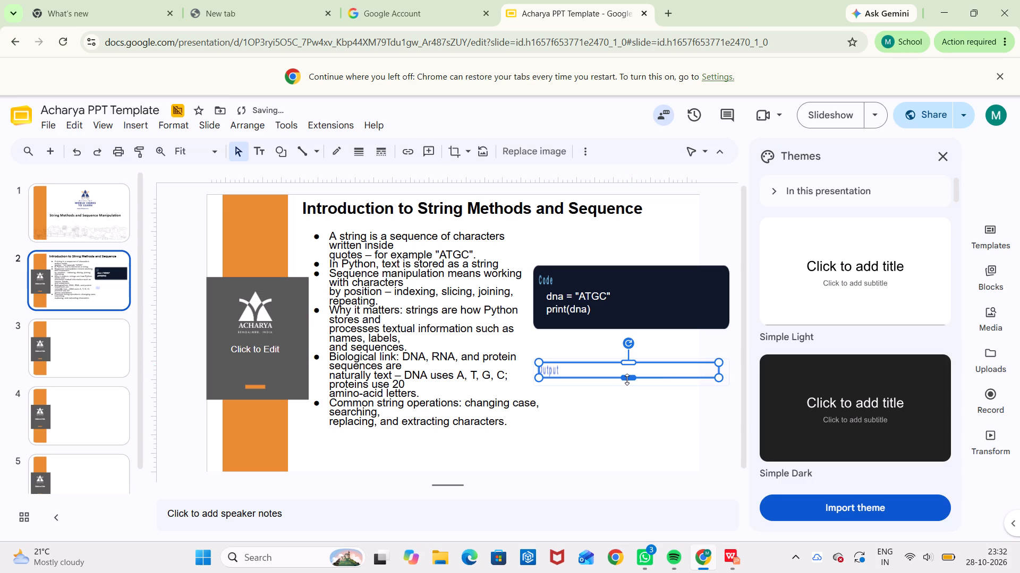
left_click(627, 379)
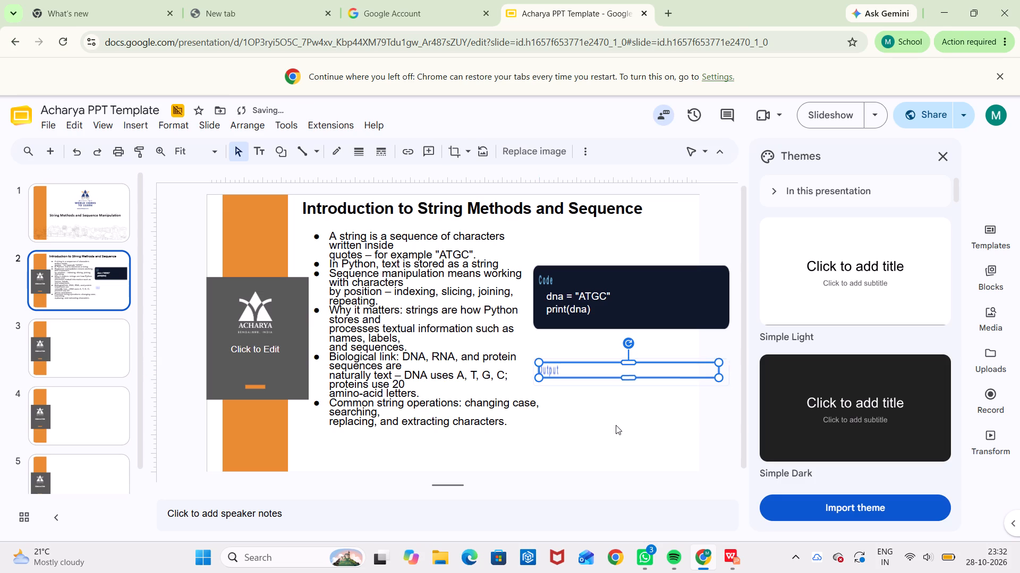
left_click(616, 425)
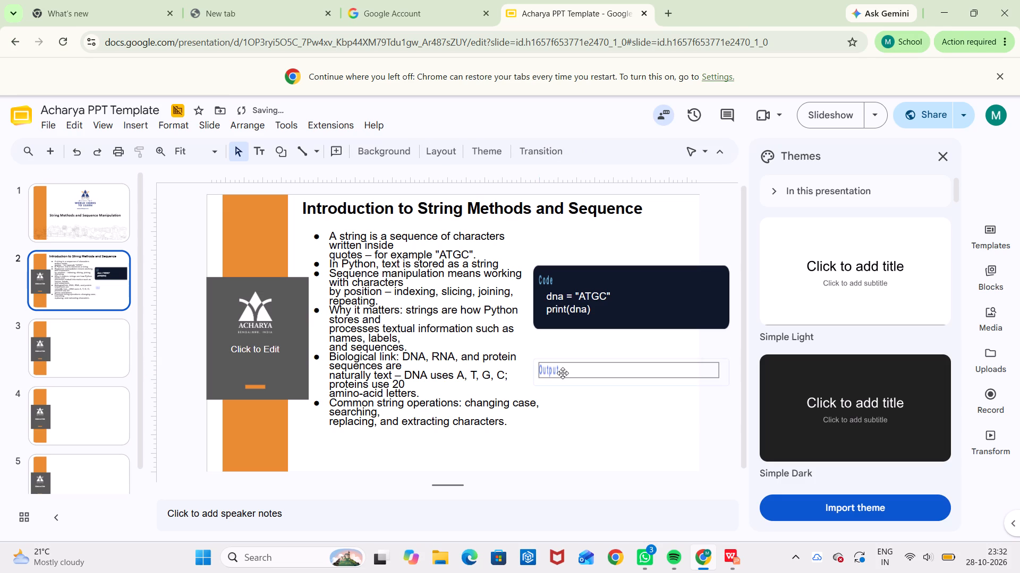
Extend the Output rectangle slightly downward to make more room beneath the Output label.
left_click(617, 380)
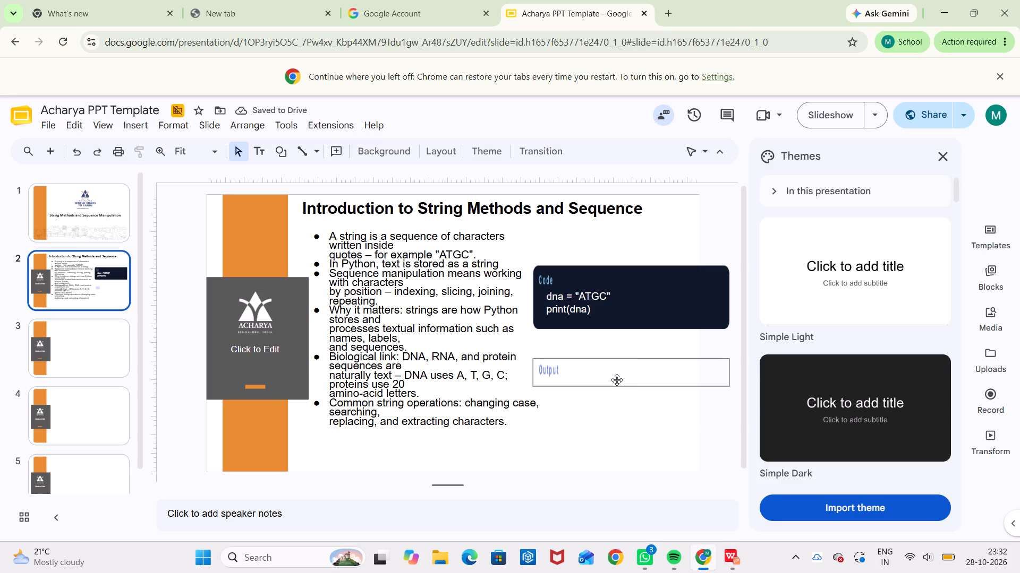
left_click_drag(631, 386, 631, 390)
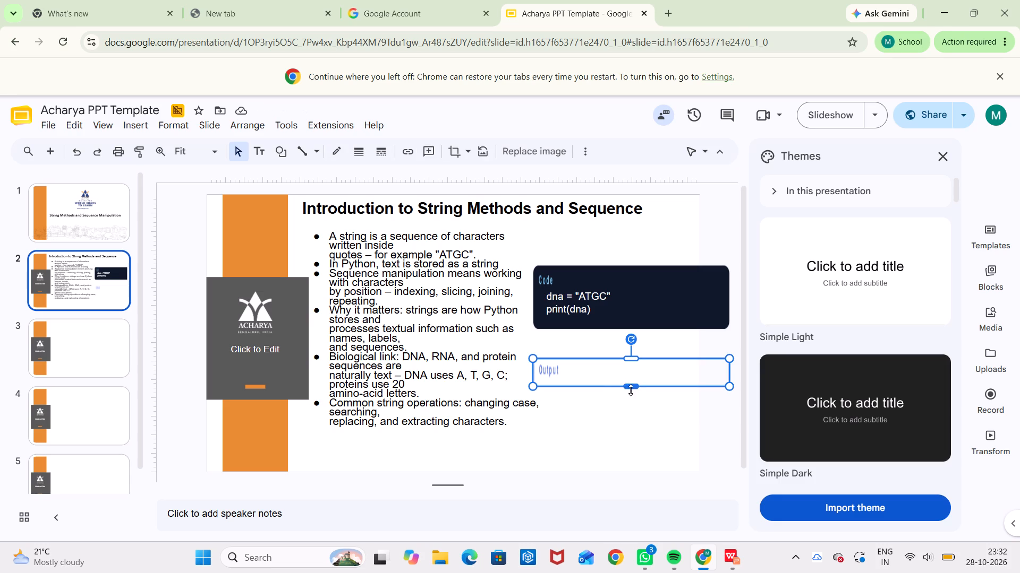
left_click_drag(631, 390, 631, 393)
Resize the Output label again so its lettering is wider, with its frame extending past the rectangle's right side.
left_click(562, 368)
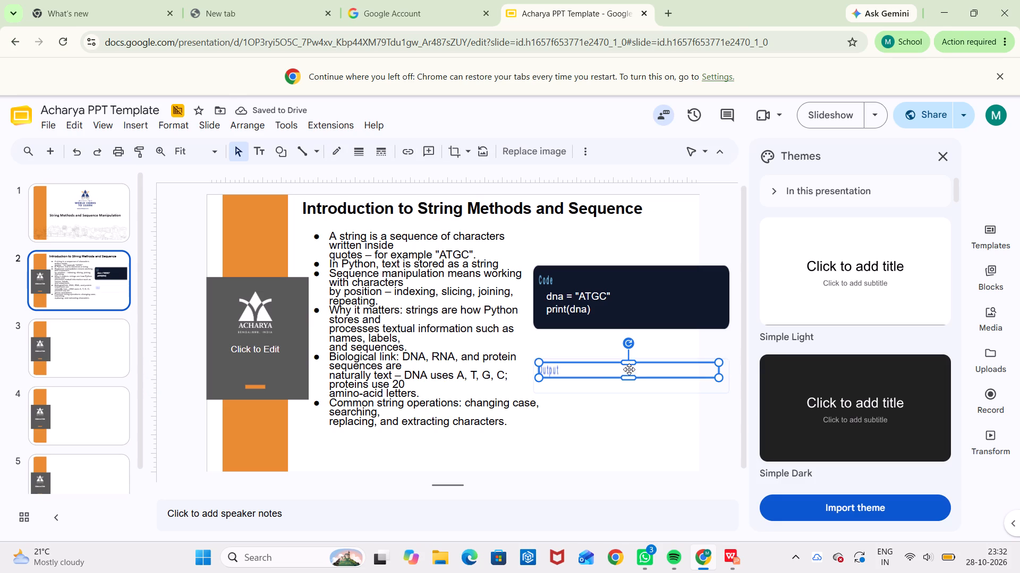
left_click_drag(627, 377, 627, 372)
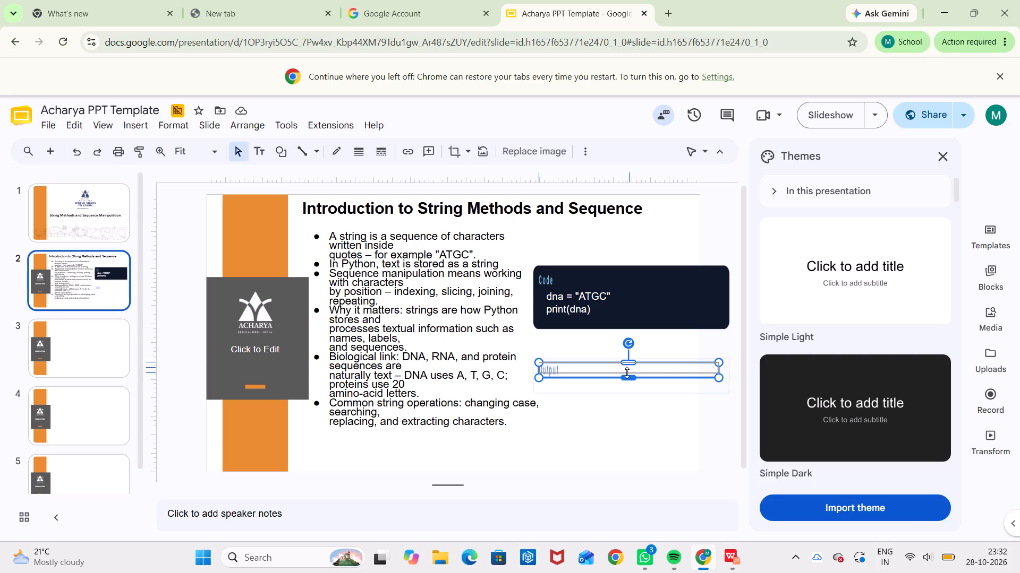
left_click_drag(627, 372, 627, 372)
left_click(627, 372)
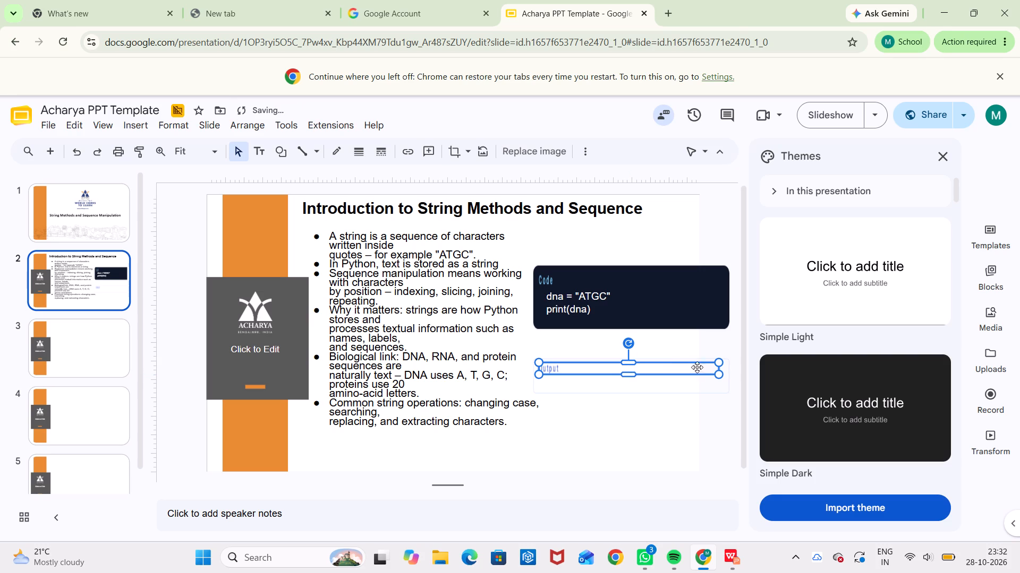
left_click_drag(721, 375, 711, 375)
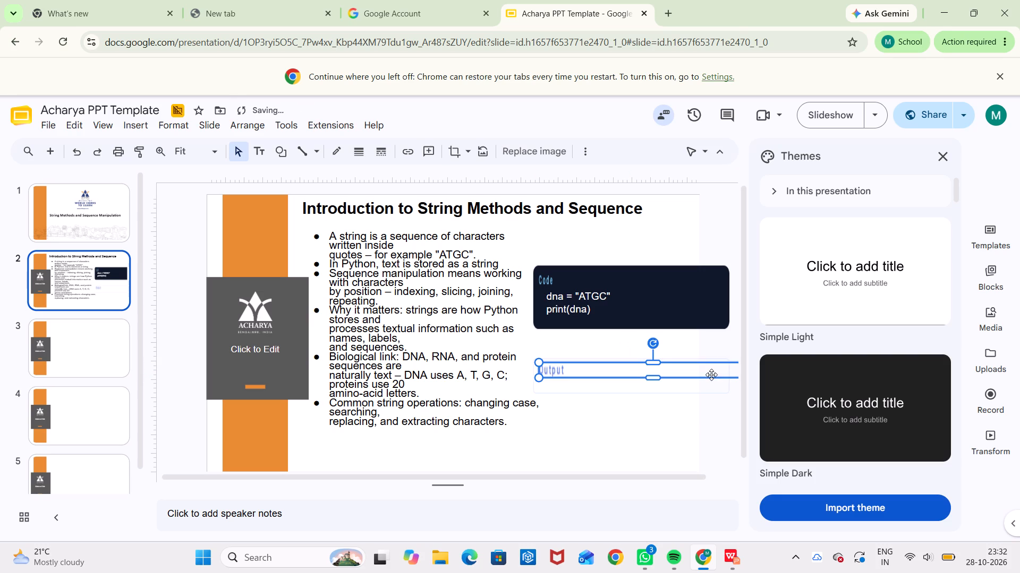
left_click(621, 423)
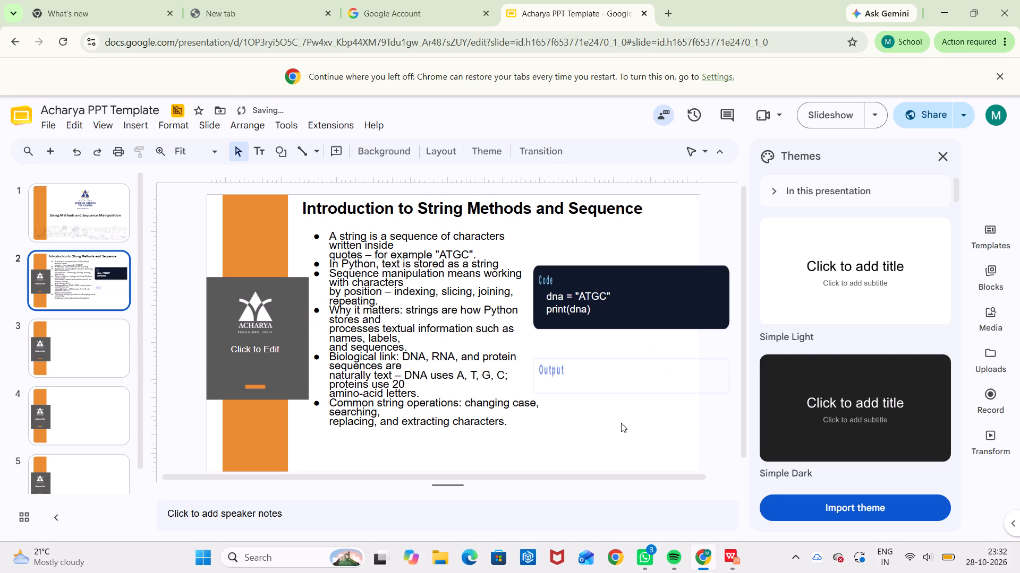
Extend the bottom edge of the Output rectangle slightly further down.
left_click(631, 388)
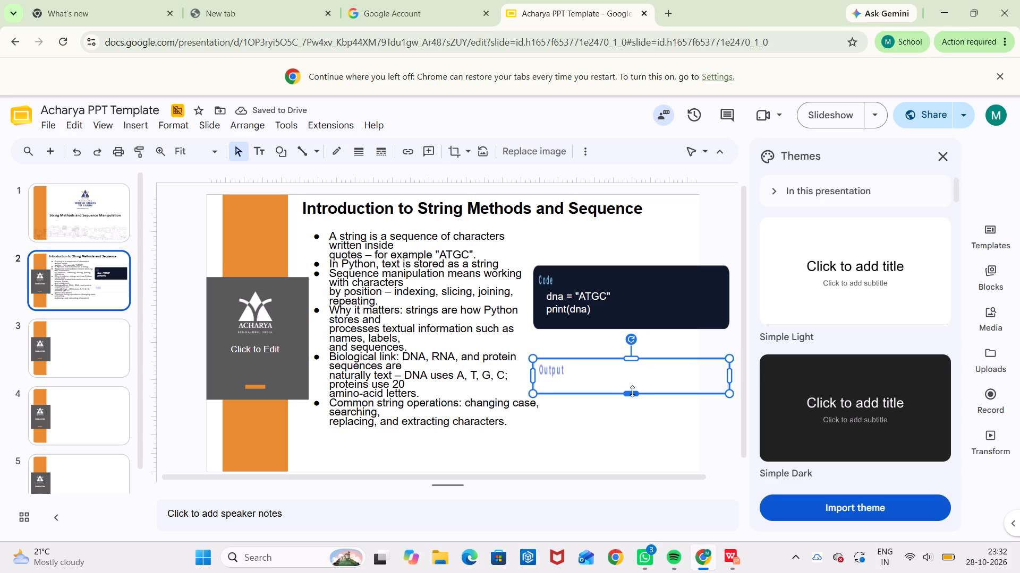
left_click(632, 392)
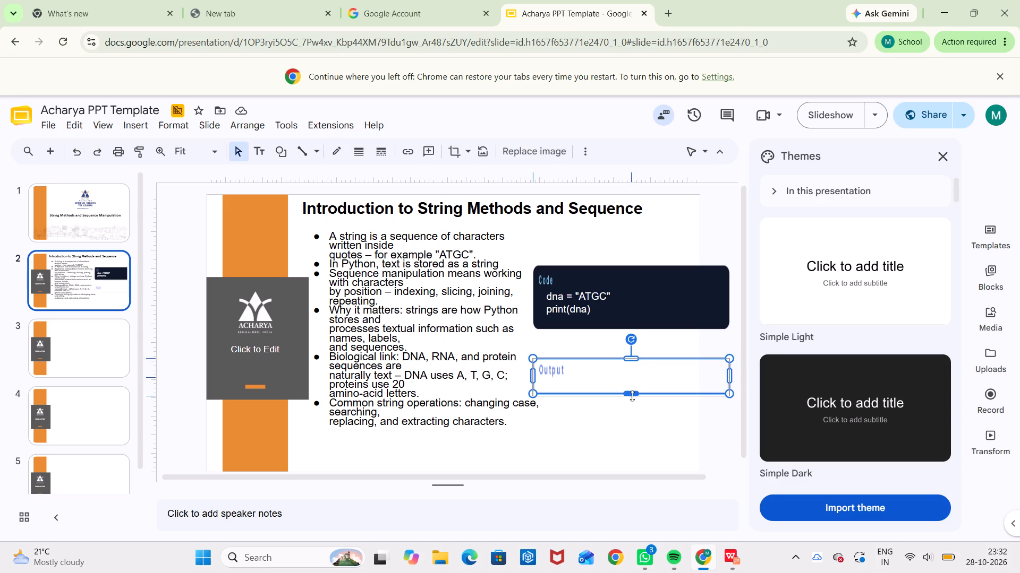
Switch to WPS and copy the ATGC text box beneath the Output label on slide 2.
left_click(730, 567)
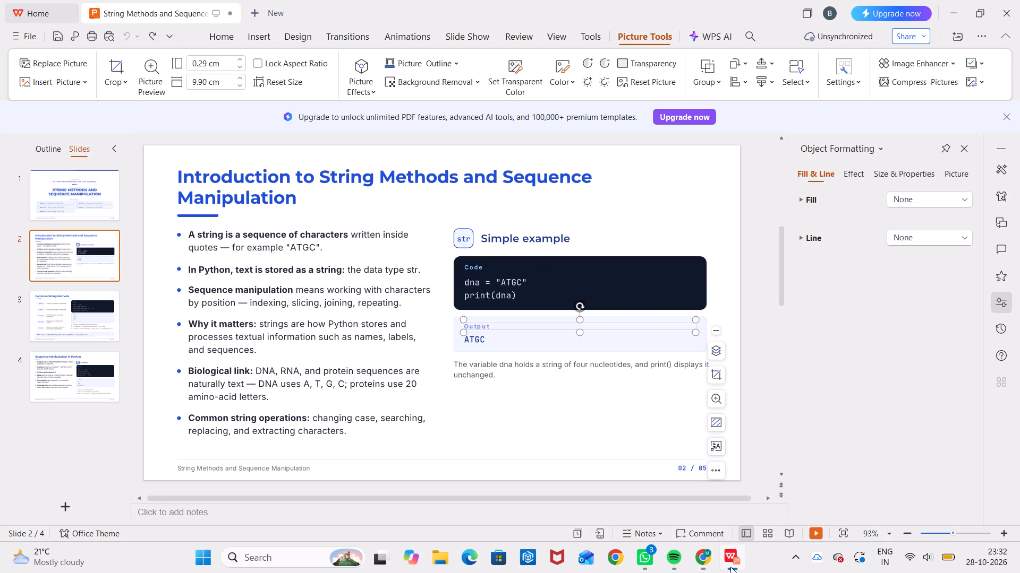
left_click(485, 336)
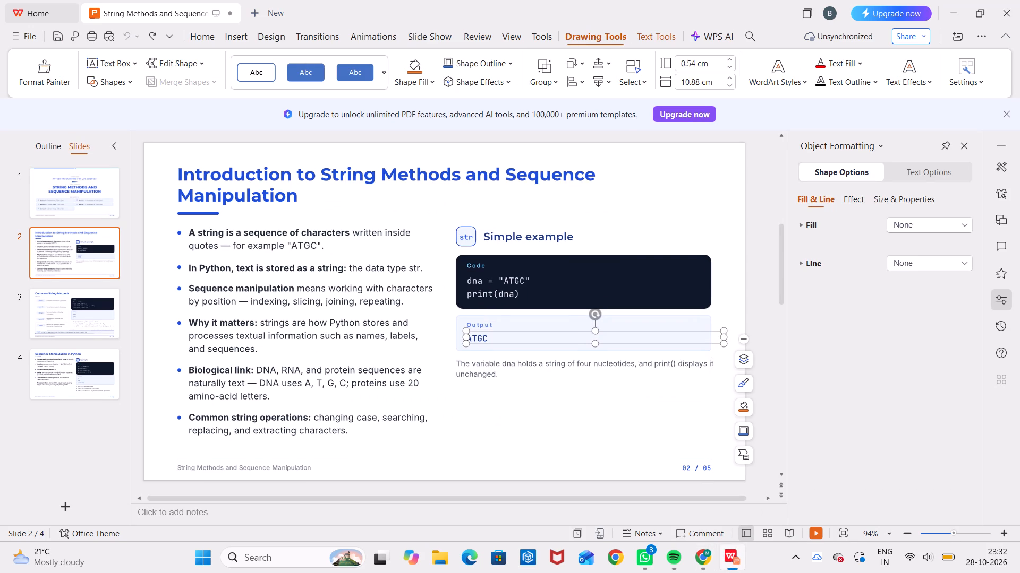
right_click(499, 342)
left_click(517, 13)
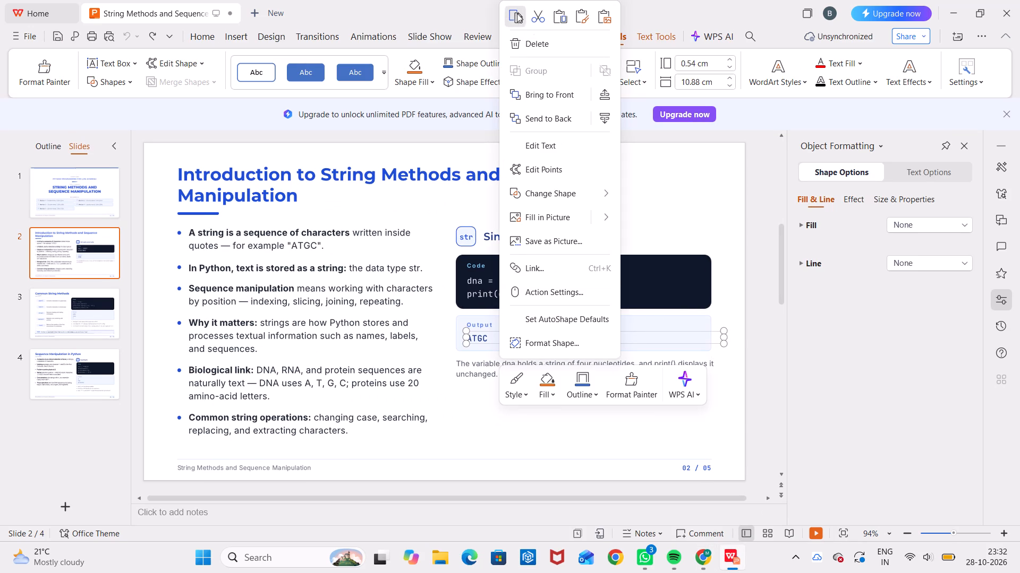
Paste the ATGC text into slide 2 in Google Slides, place it below the Output label inside the rectangle, and keep it selected.
left_click(705, 565)
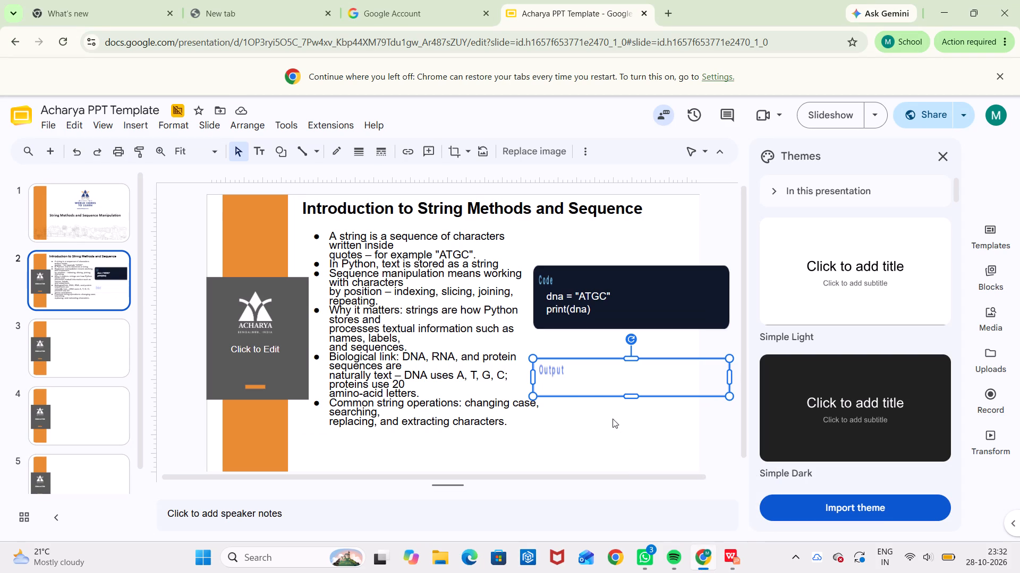
left_click(567, 419)
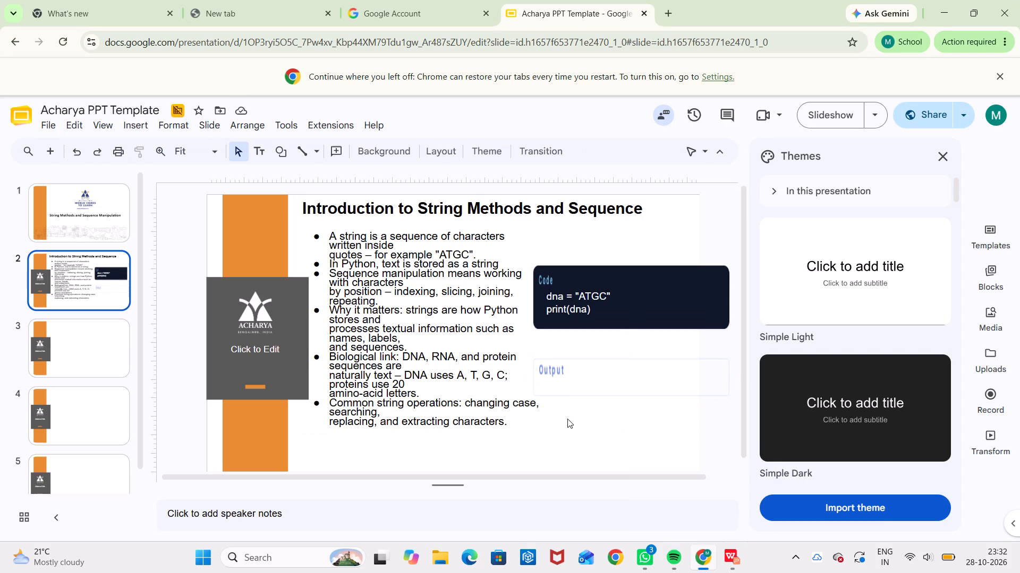
key("ctrl+v")
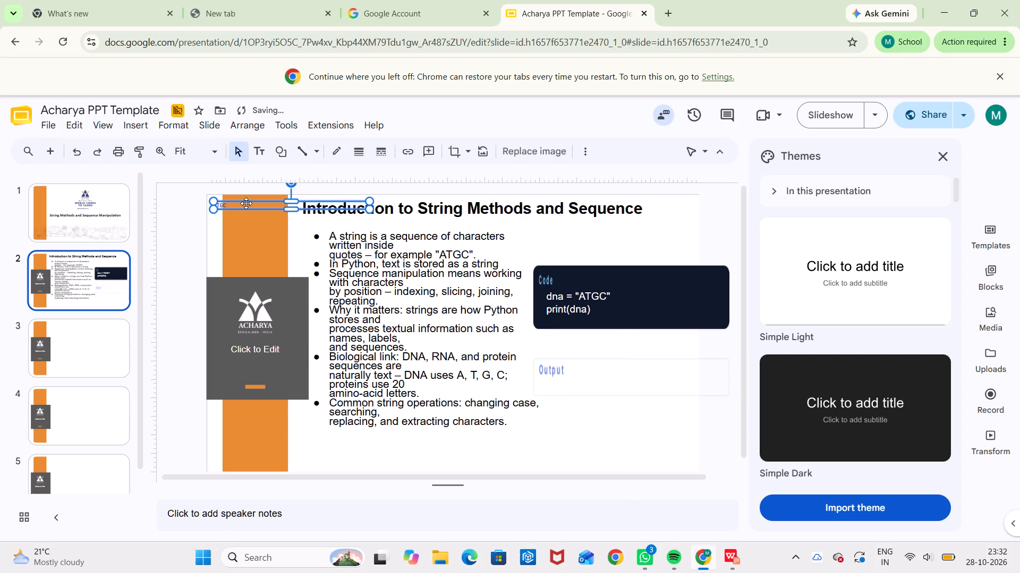
left_click_drag(246, 203, 572, 378)
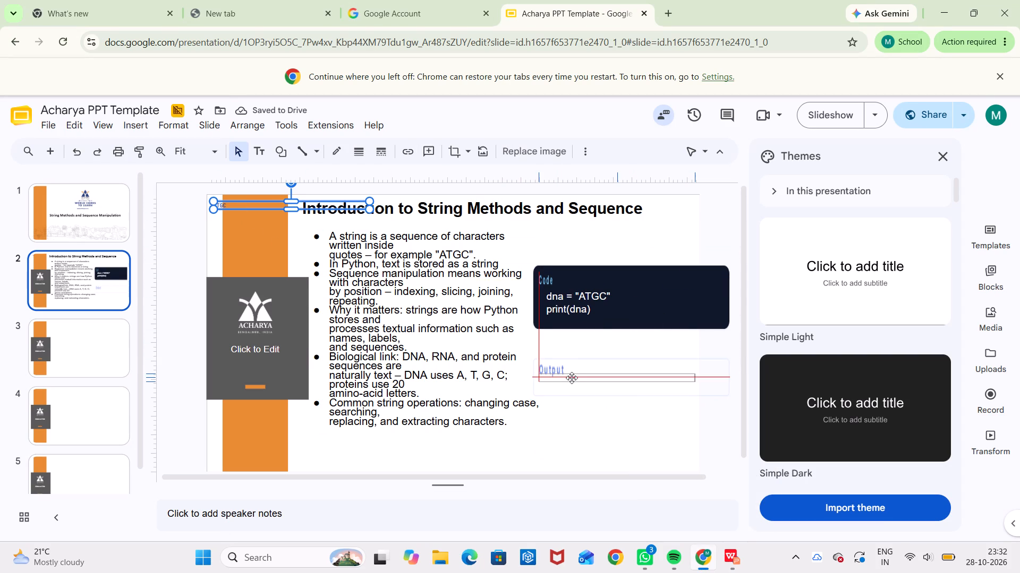
left_click_drag(572, 378, 576, 383)
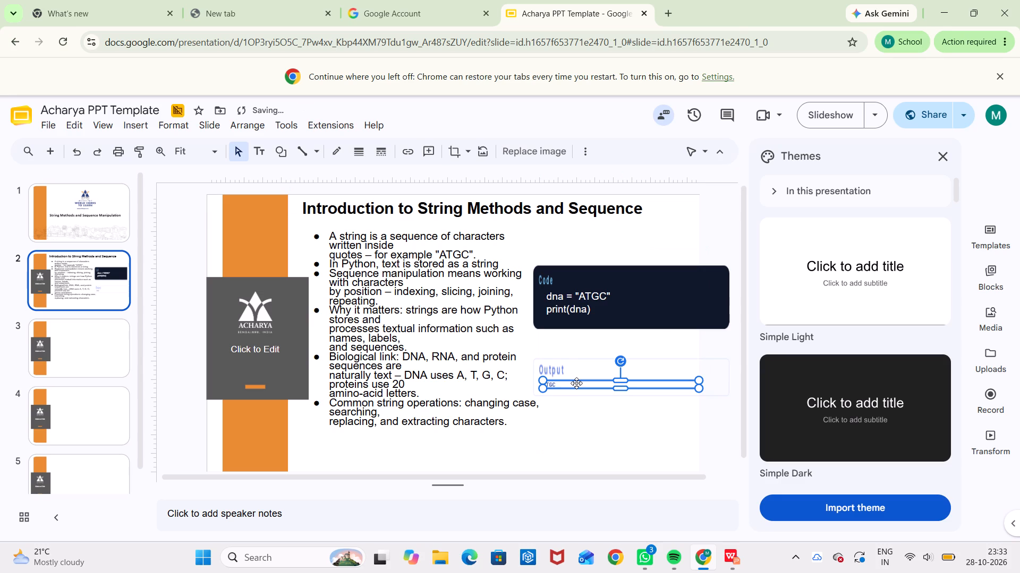
left_click(558, 385)
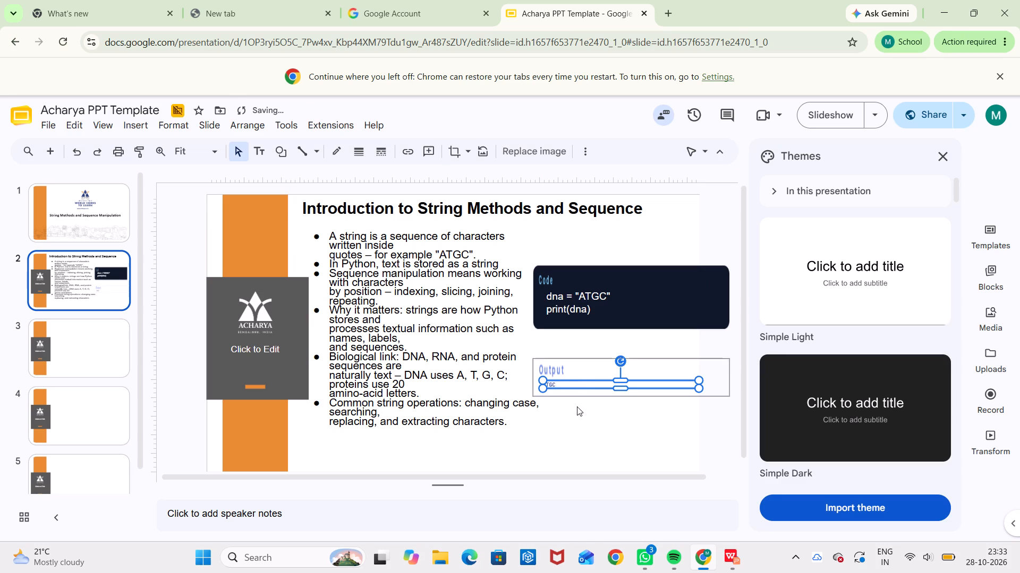
left_click(579, 413)
left_click(556, 381)
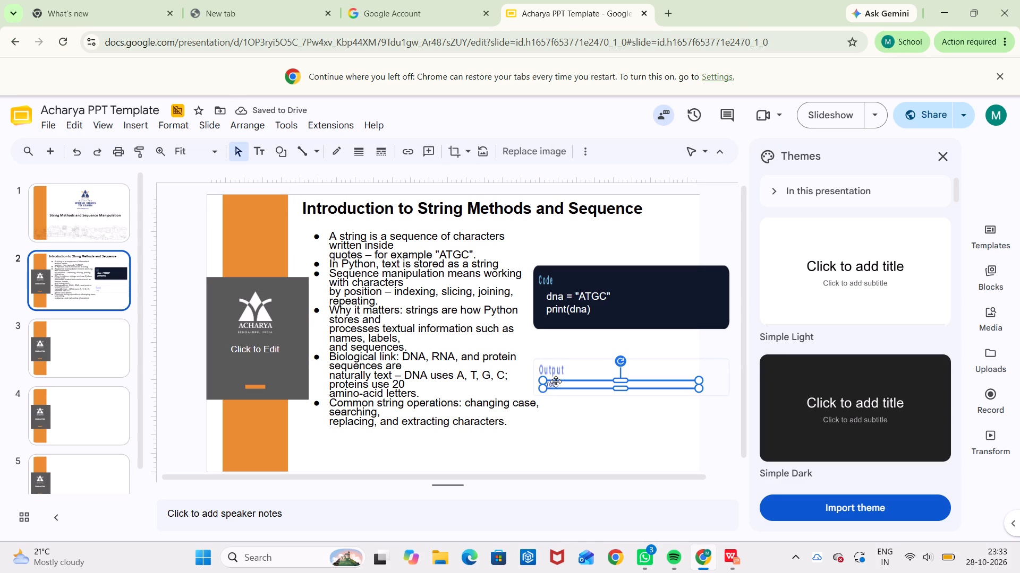
left_click(558, 383)
left_click(558, 383)
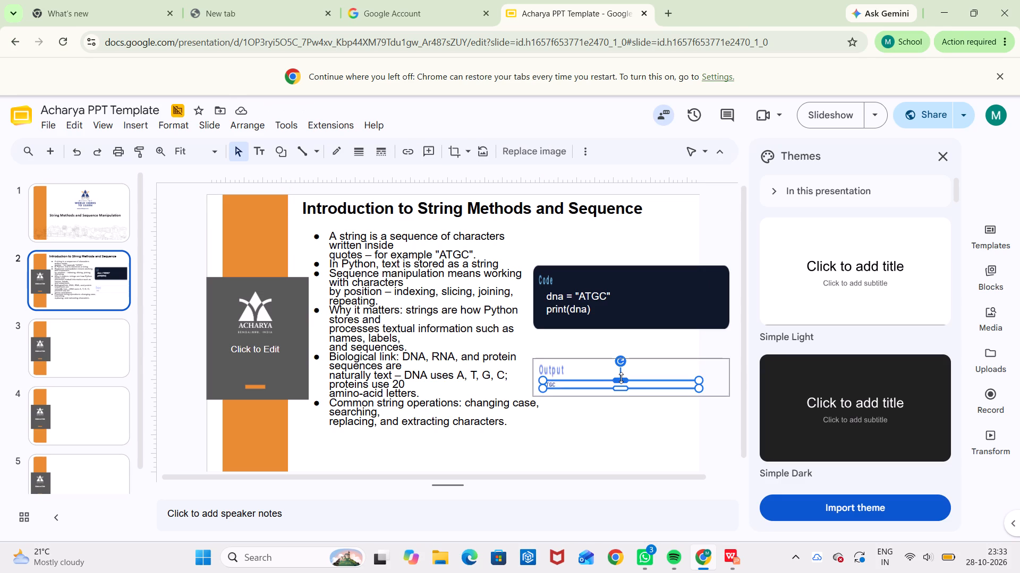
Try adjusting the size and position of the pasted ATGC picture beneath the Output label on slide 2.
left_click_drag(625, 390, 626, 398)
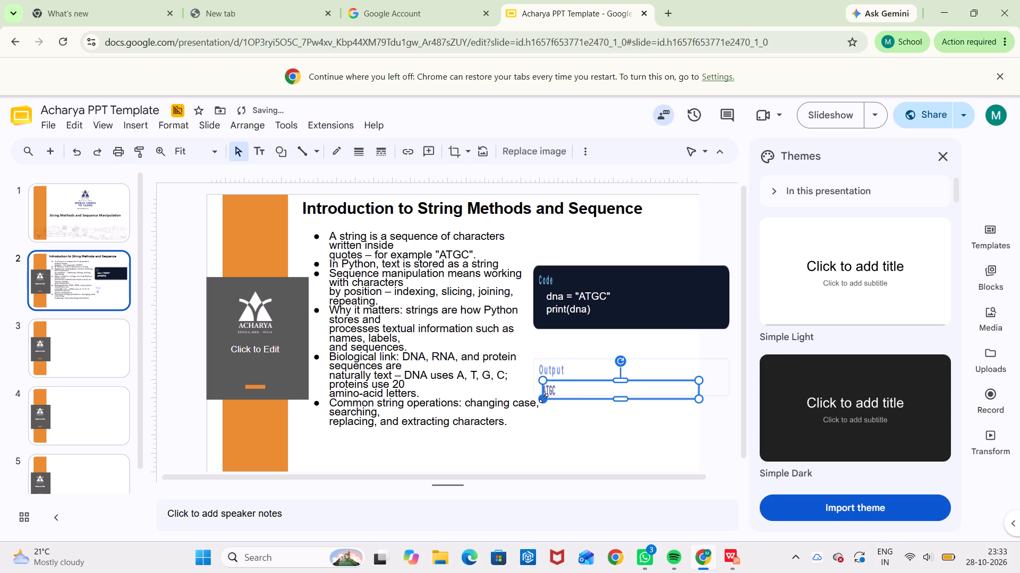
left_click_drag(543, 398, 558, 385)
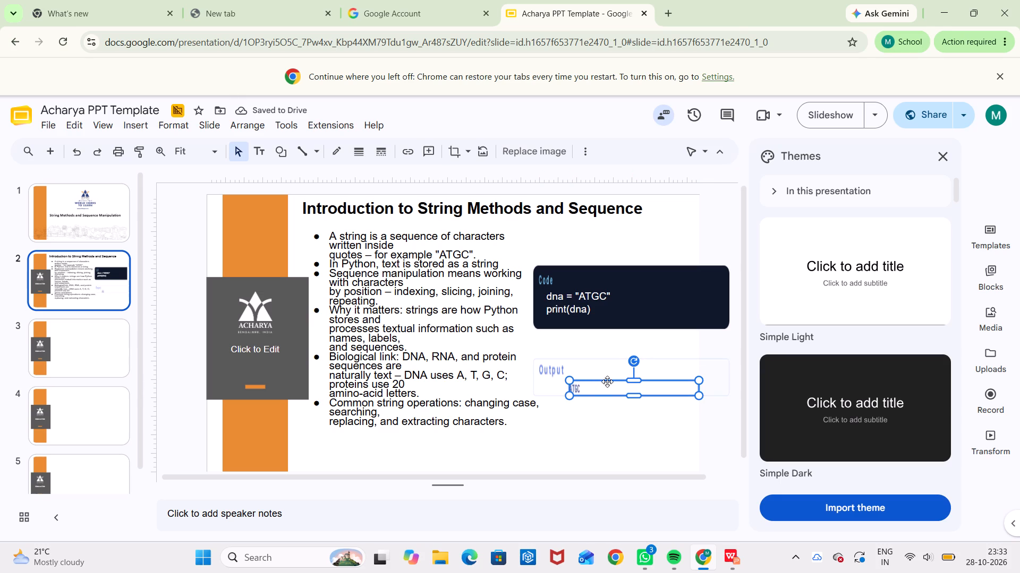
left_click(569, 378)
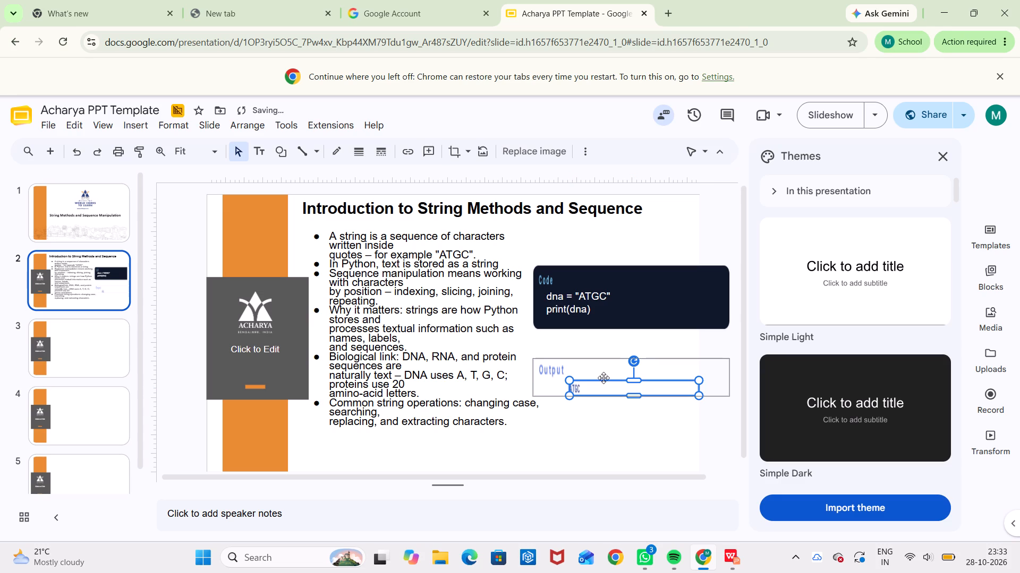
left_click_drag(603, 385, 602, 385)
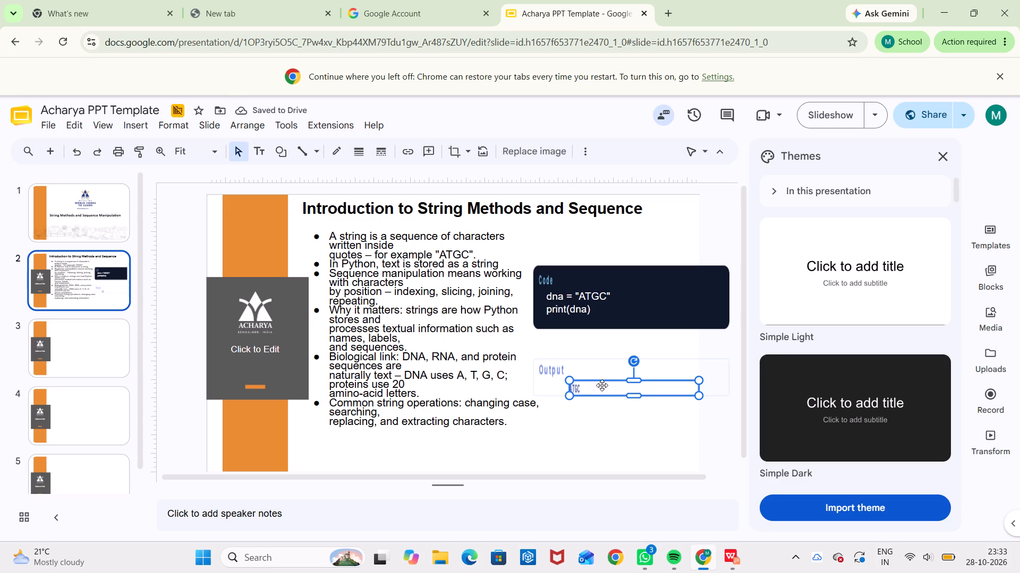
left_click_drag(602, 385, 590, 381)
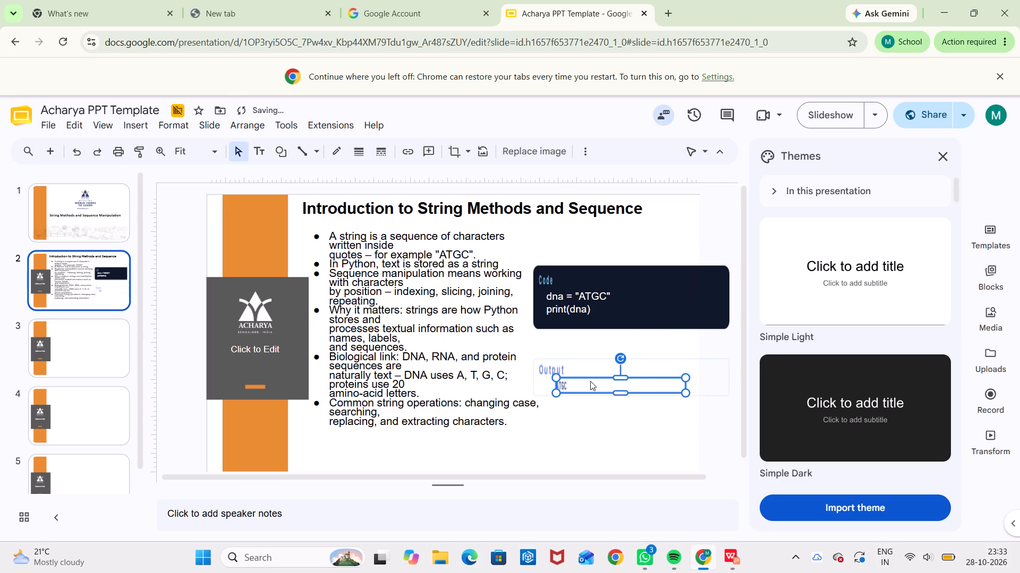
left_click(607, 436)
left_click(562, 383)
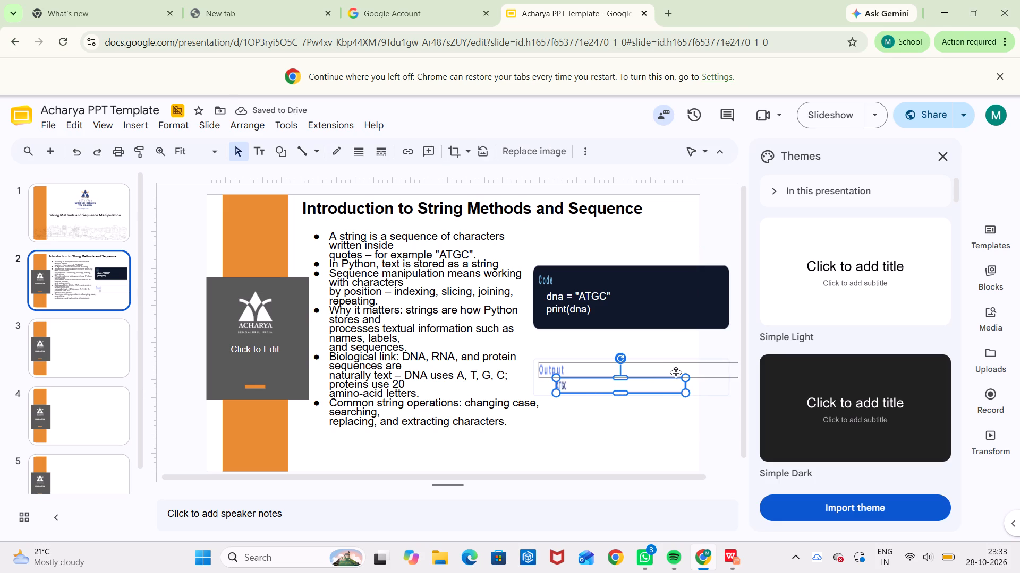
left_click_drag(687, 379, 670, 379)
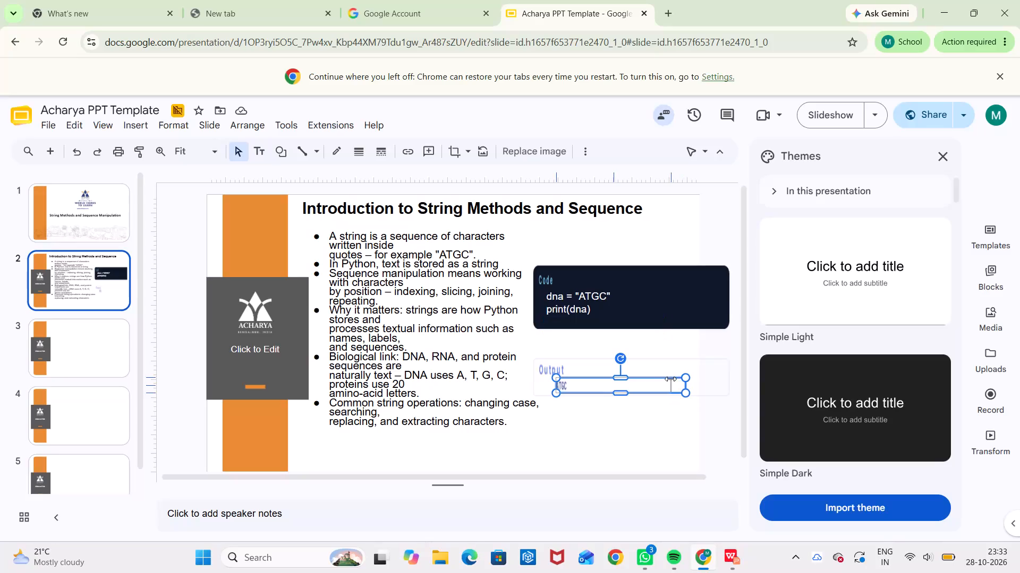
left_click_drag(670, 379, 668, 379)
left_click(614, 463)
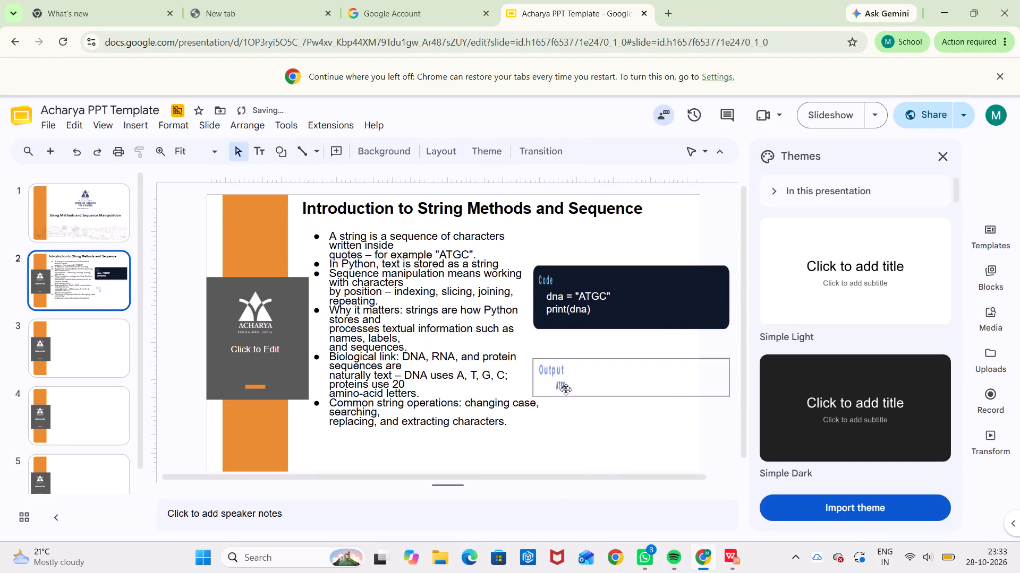
Cut the ATGC picture from the Output rectangle on slide 2.
left_click(565, 386)
right_click(565, 386)
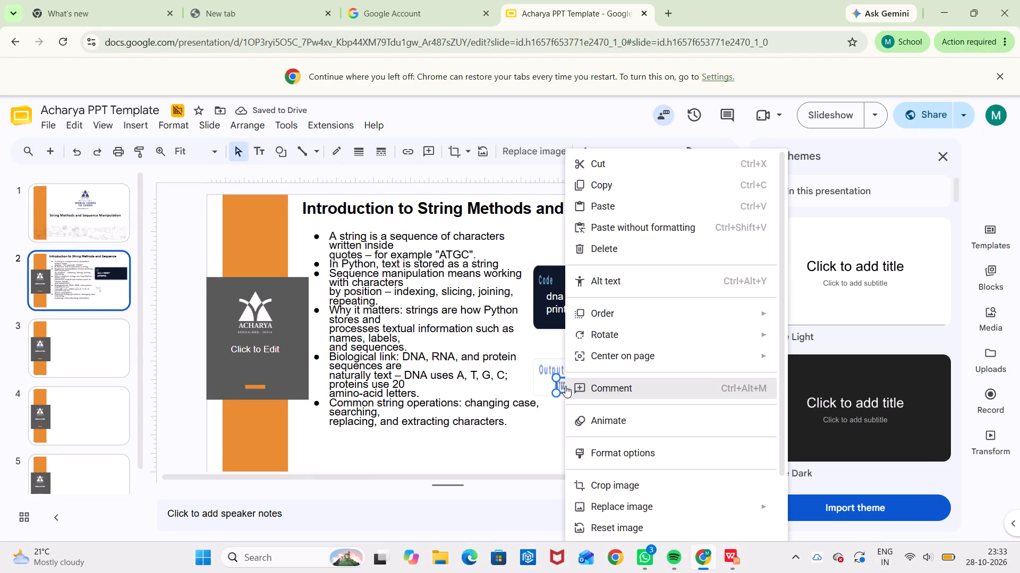
left_click(608, 167)
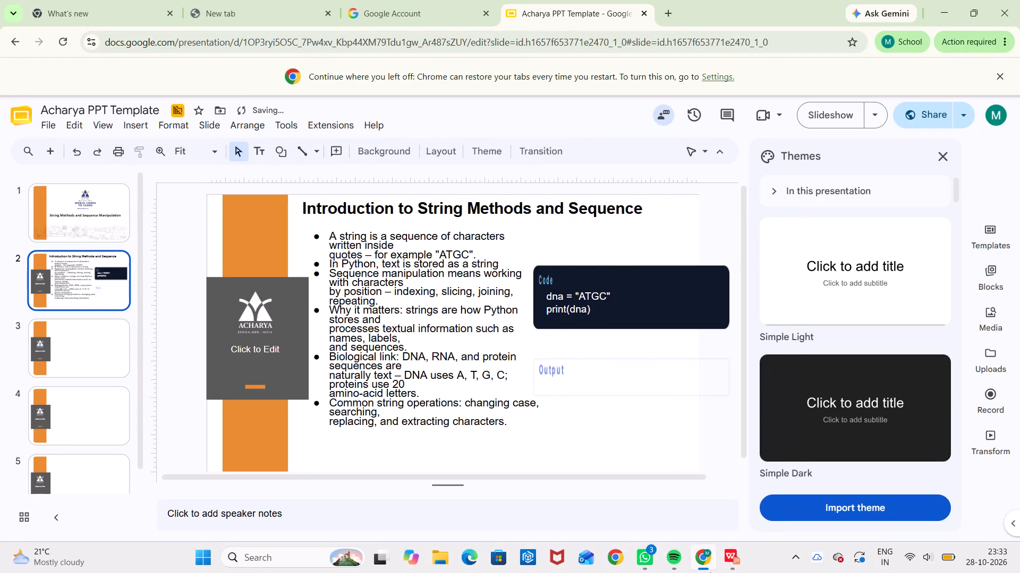
Switch to WPS and copy only the ATGC characters beneath the Output label on slide 2, not the whole text box.
left_click(729, 565)
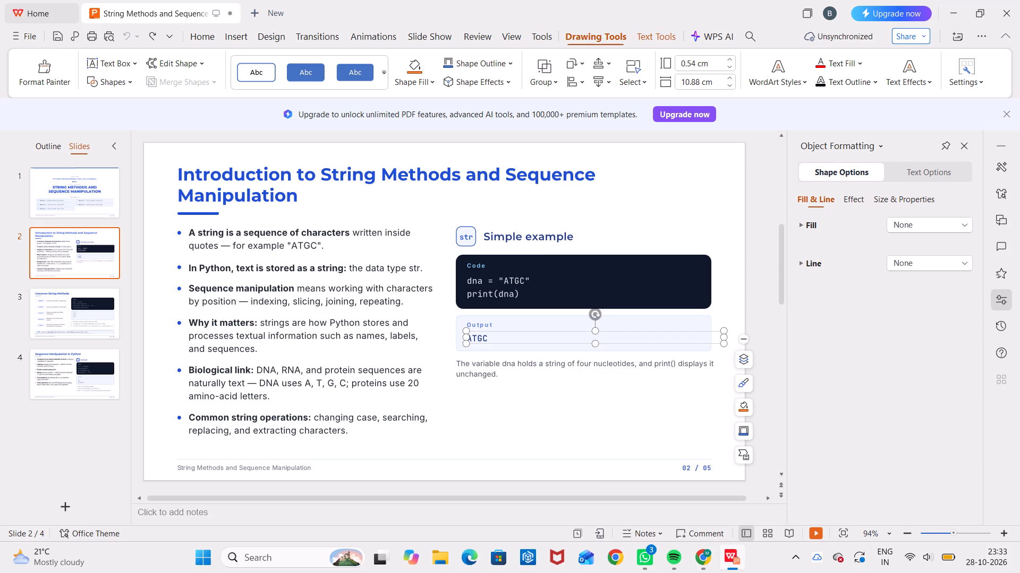
left_click(491, 338)
left_click(488, 337)
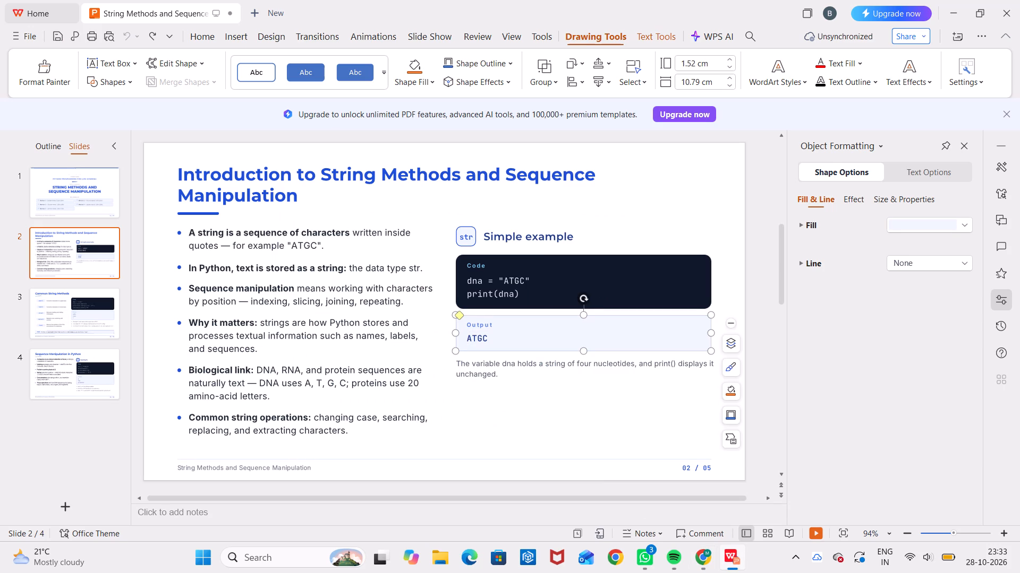
left_click(480, 337)
left_click(487, 337)
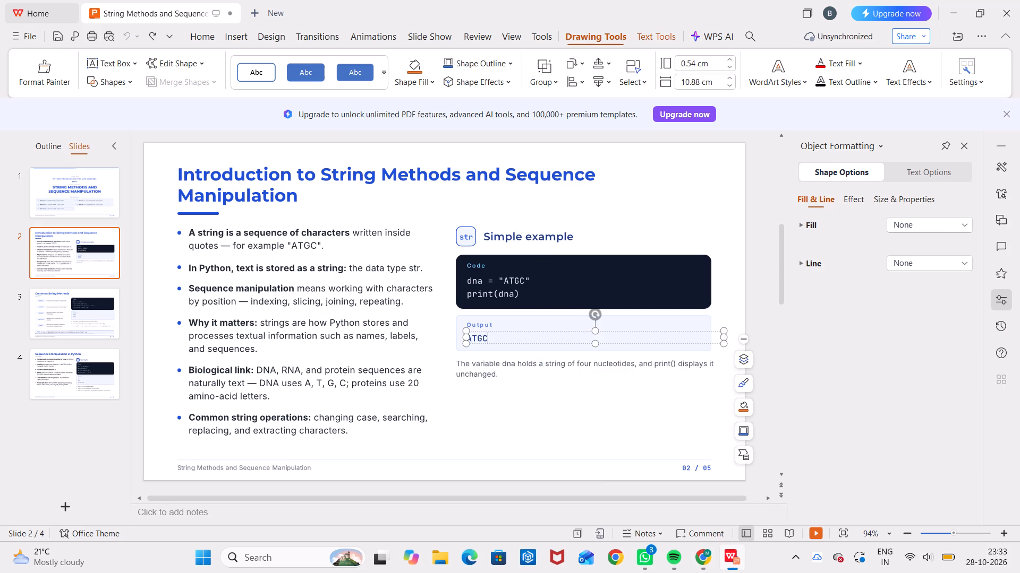
left_click_drag(487, 337, 458, 334)
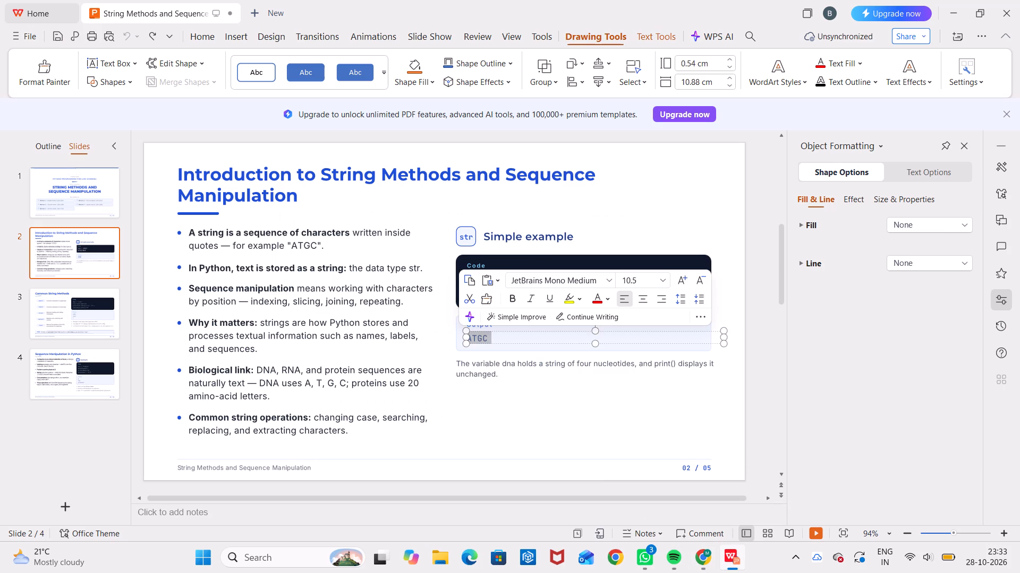
left_click(472, 278)
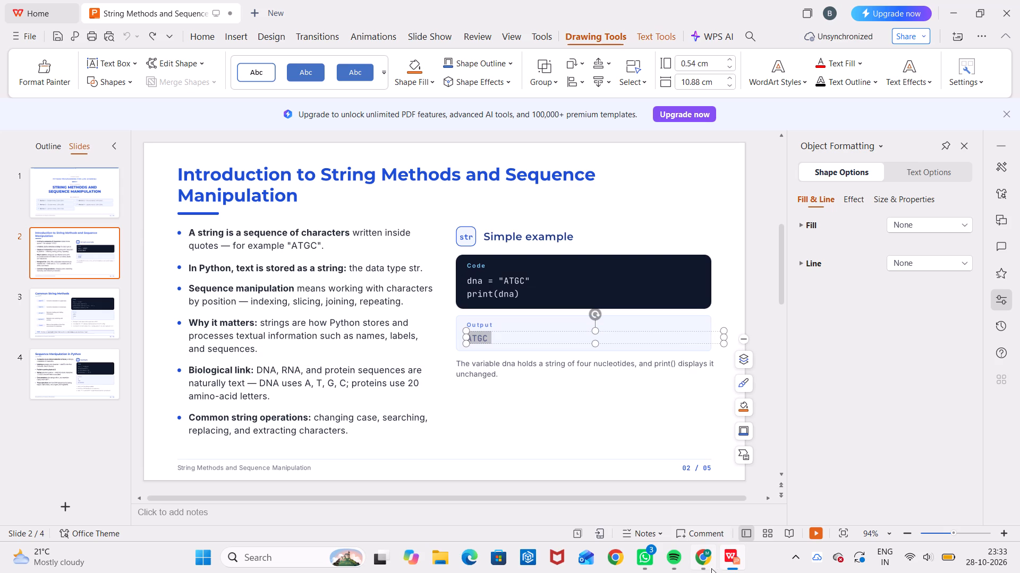
Paste the ATGC text into slide 2 in Google Slides and place its box just below the Output label.
left_click(704, 562)
left_click(574, 385)
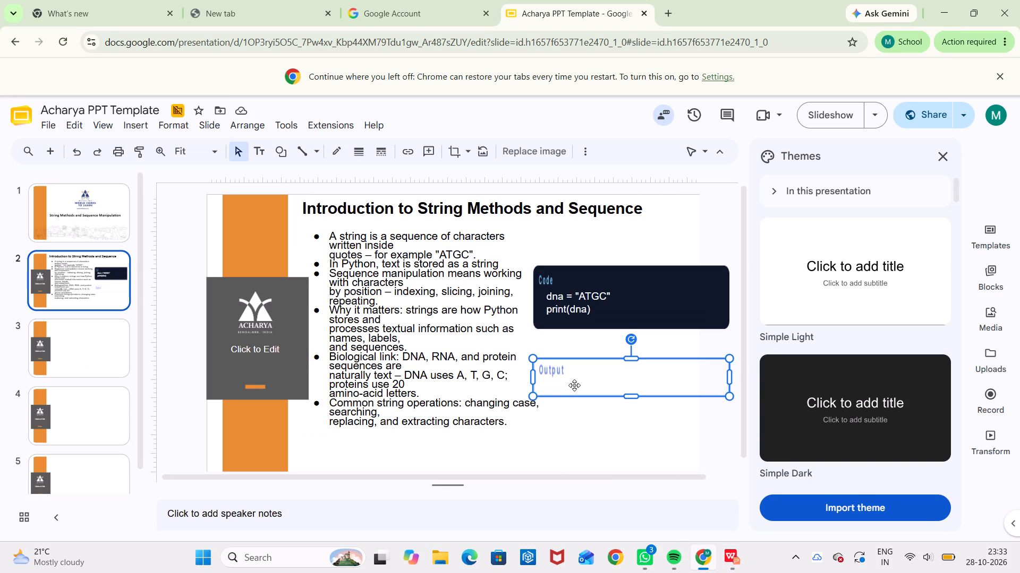
key("ctrl+v")
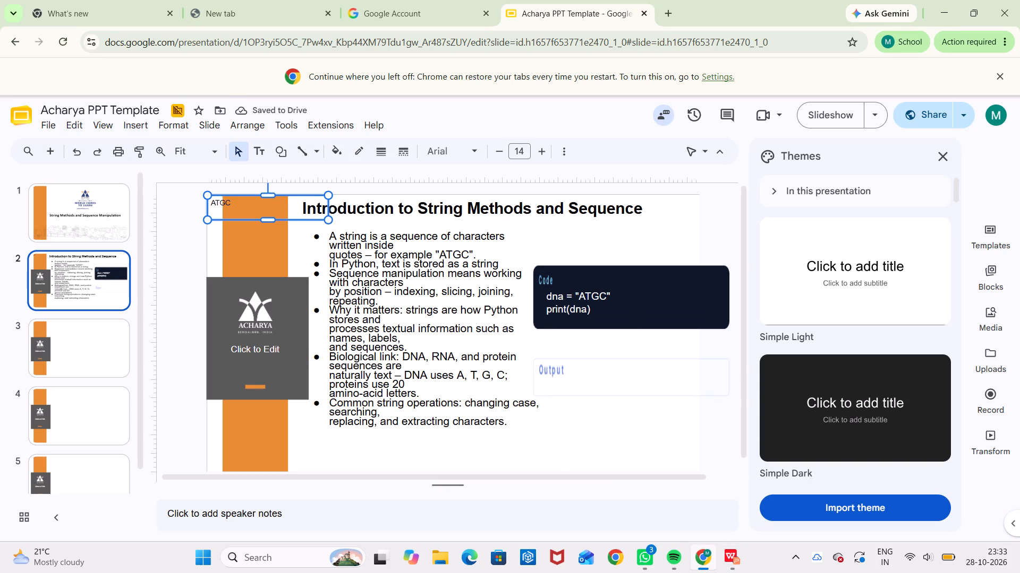
left_click_drag(225, 193, 460, 270)
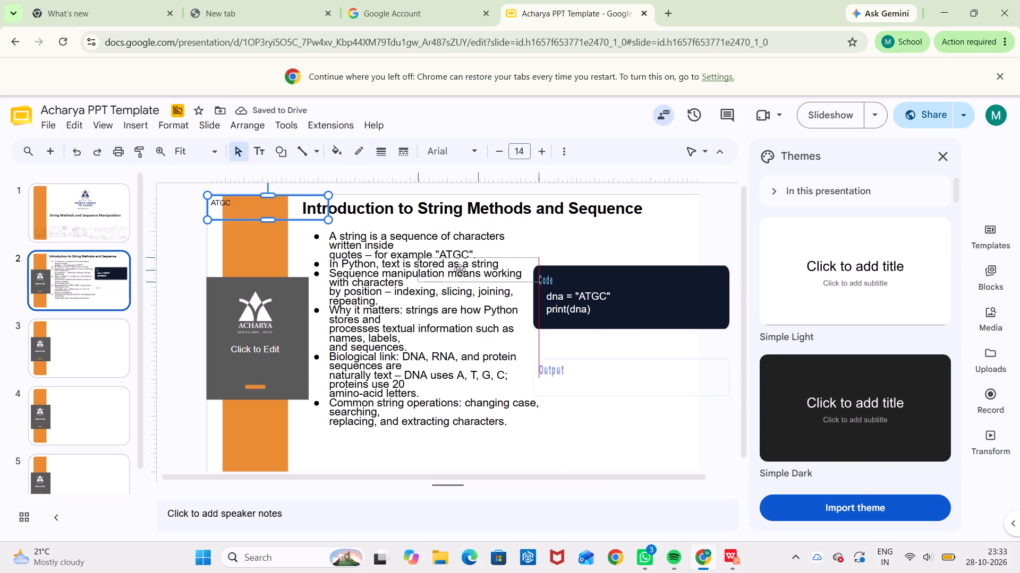
left_click_drag(460, 270, 566, 369)
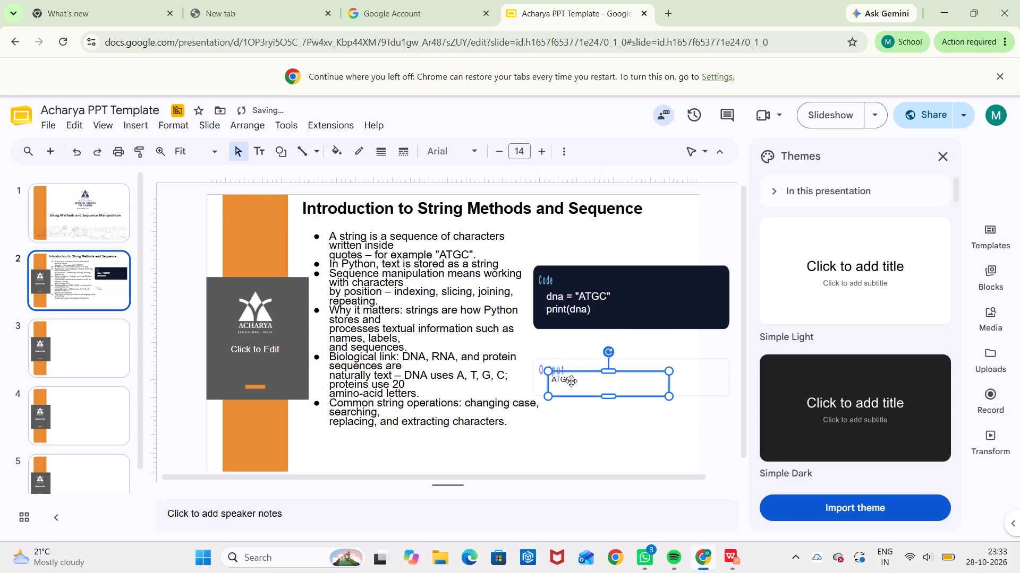
left_click(571, 381)
left_click_drag(581, 371, 581, 376)
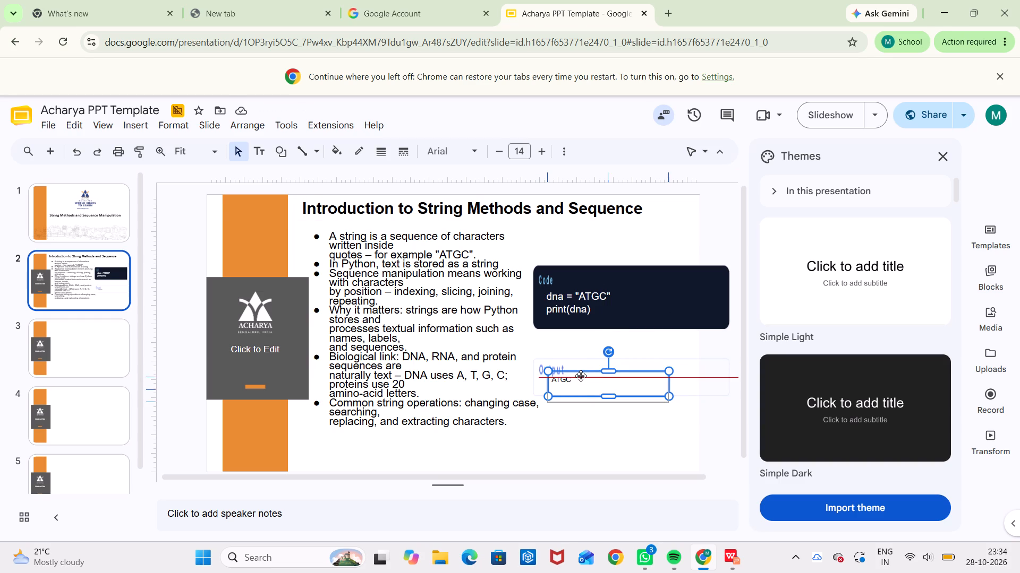
Increase the font size of the ATGC text below the Output label to 19.
left_click(569, 384)
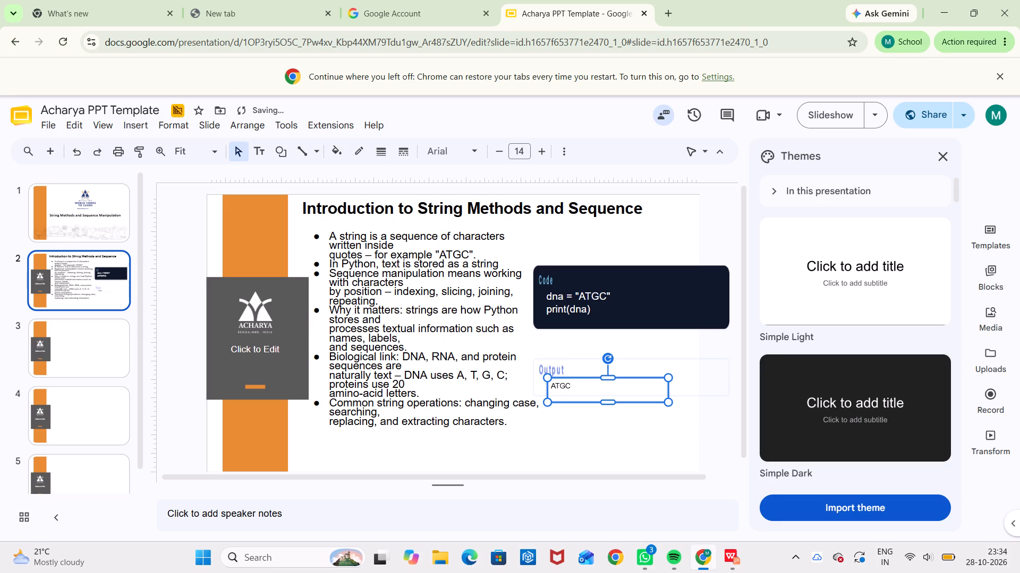
left_click_drag(569, 384, 549, 387)
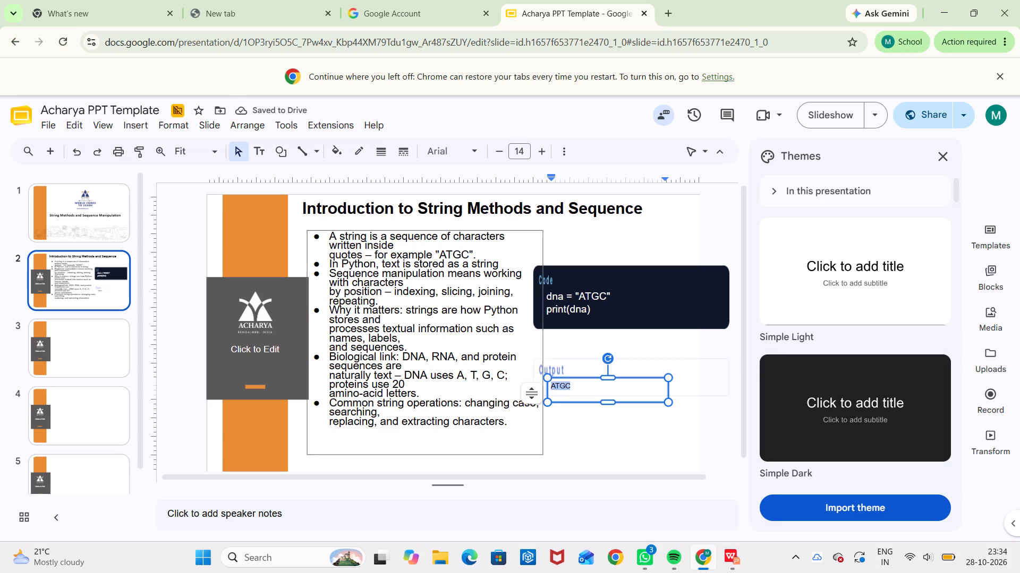
double_click(542, 152)
left_click(542, 152)
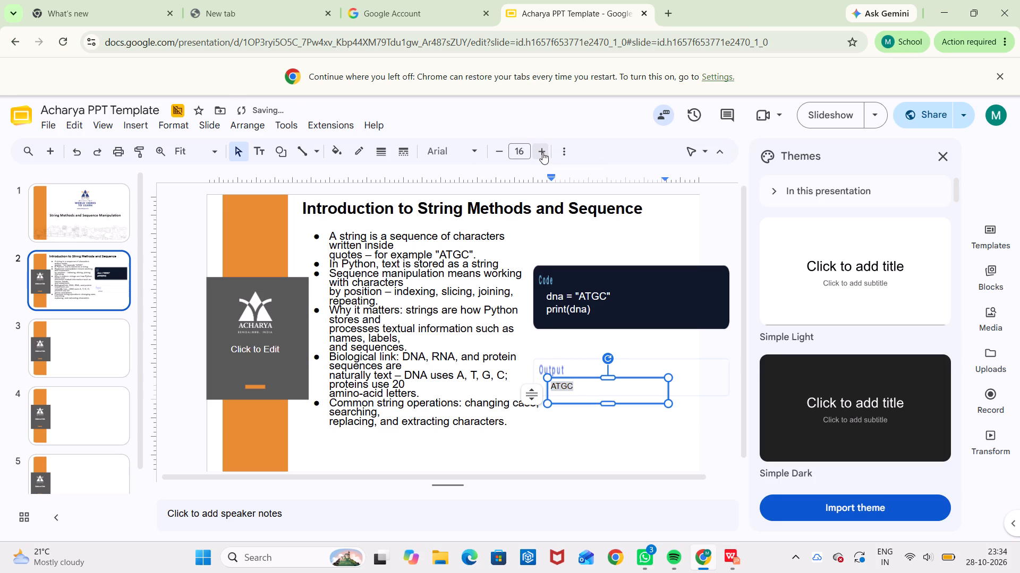
left_click(542, 152)
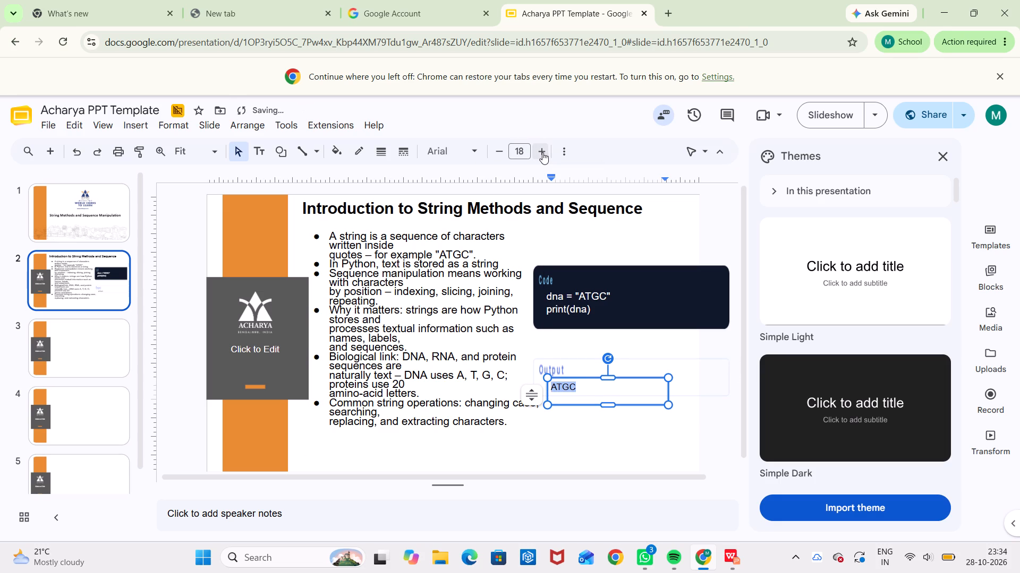
left_click(542, 152)
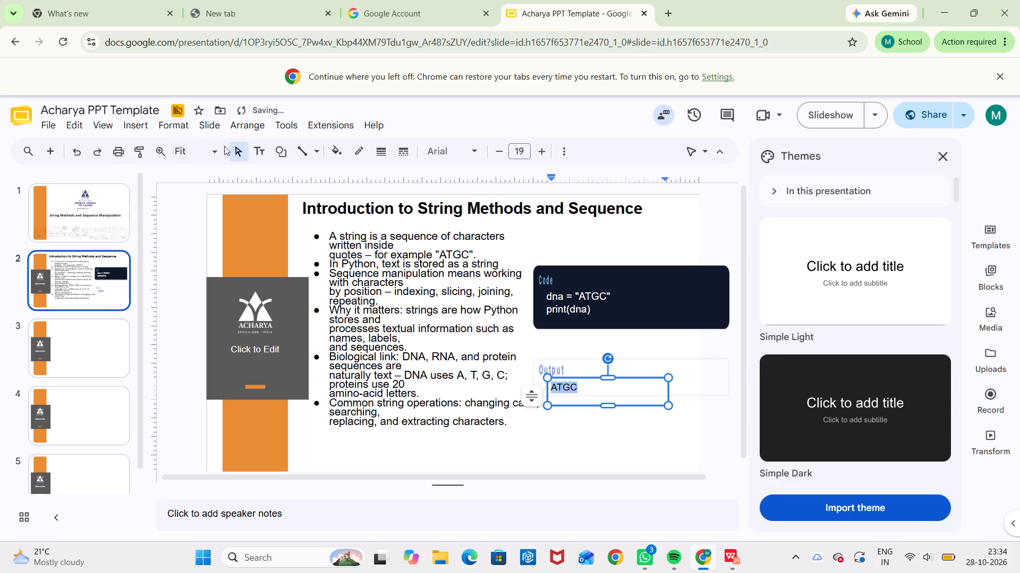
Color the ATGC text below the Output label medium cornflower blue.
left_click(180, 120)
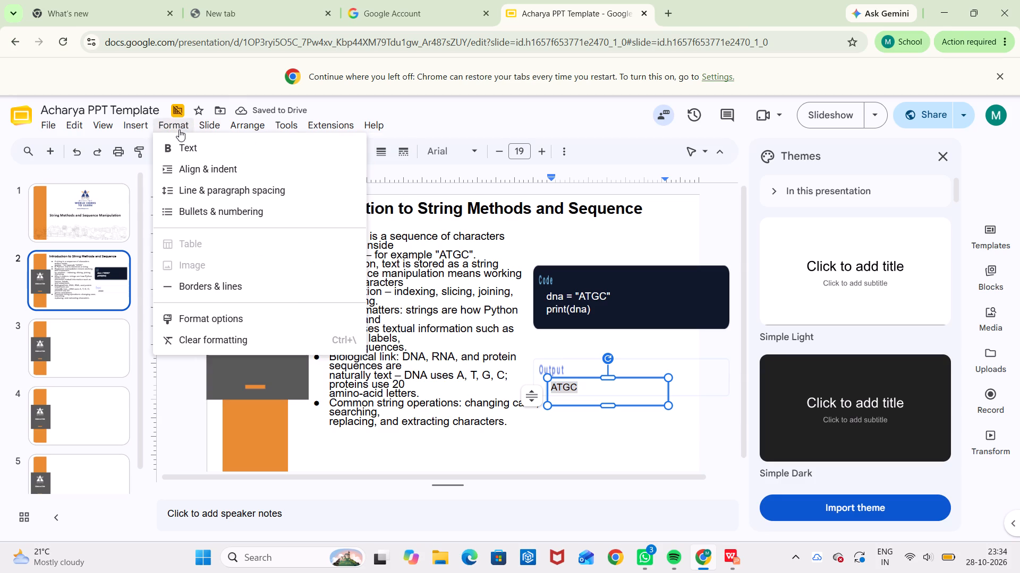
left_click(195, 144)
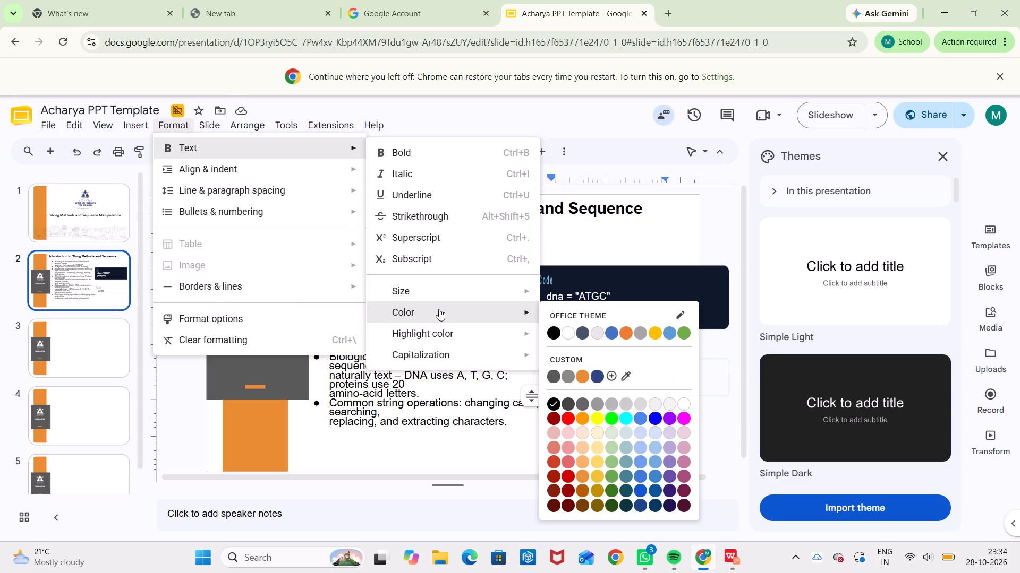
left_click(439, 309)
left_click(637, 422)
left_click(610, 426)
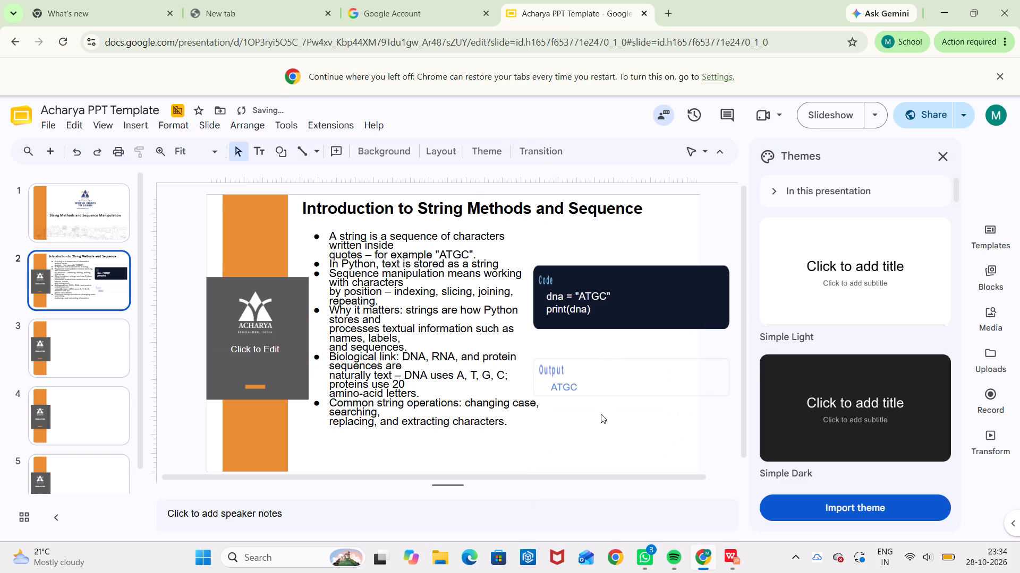
Recolor the ATGC text below the Output label with a darker shade of the same blue and deselect it.
left_click(578, 390)
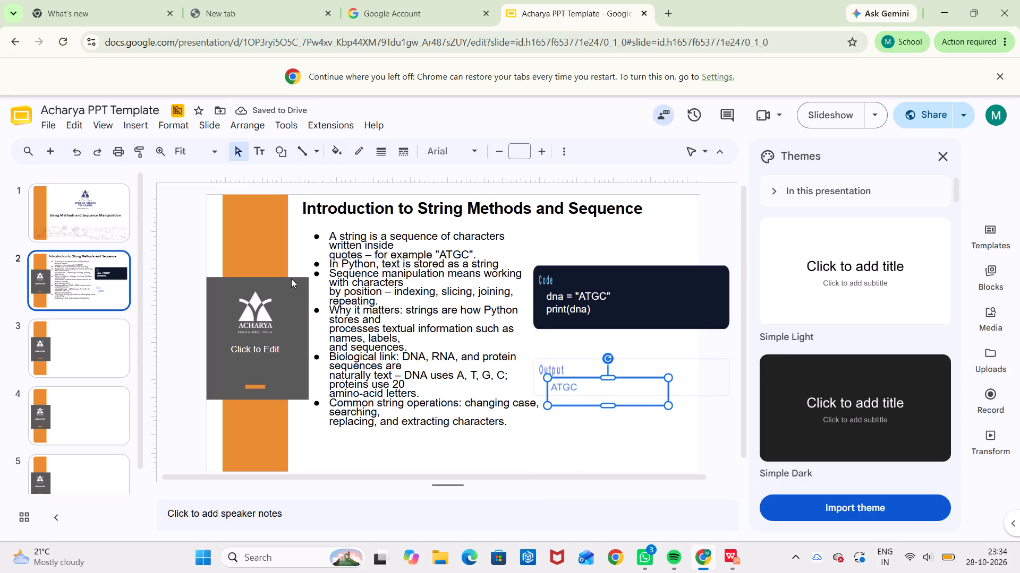
left_click(575, 385)
left_click_drag(575, 385, 550, 385)
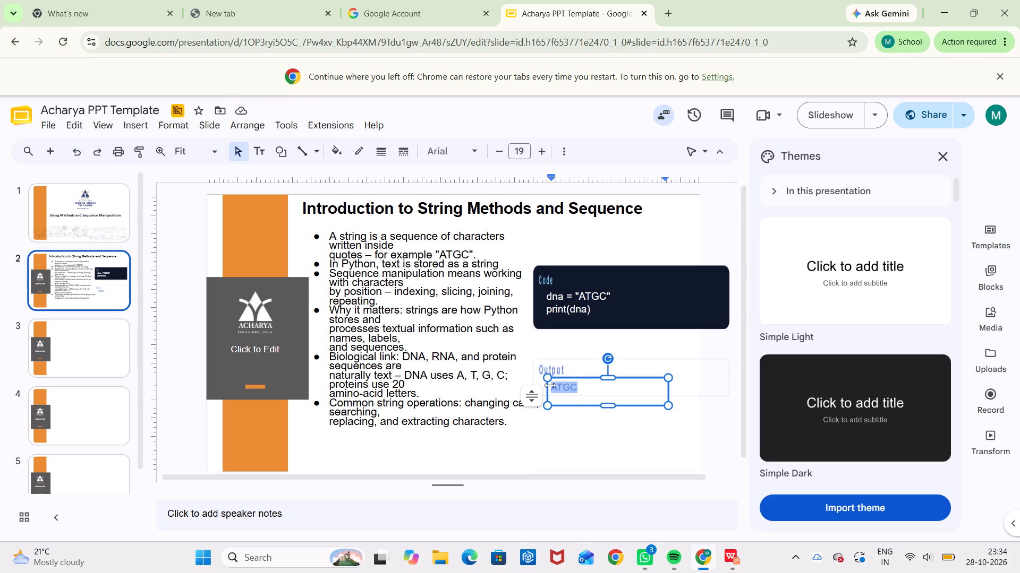
left_click(183, 121)
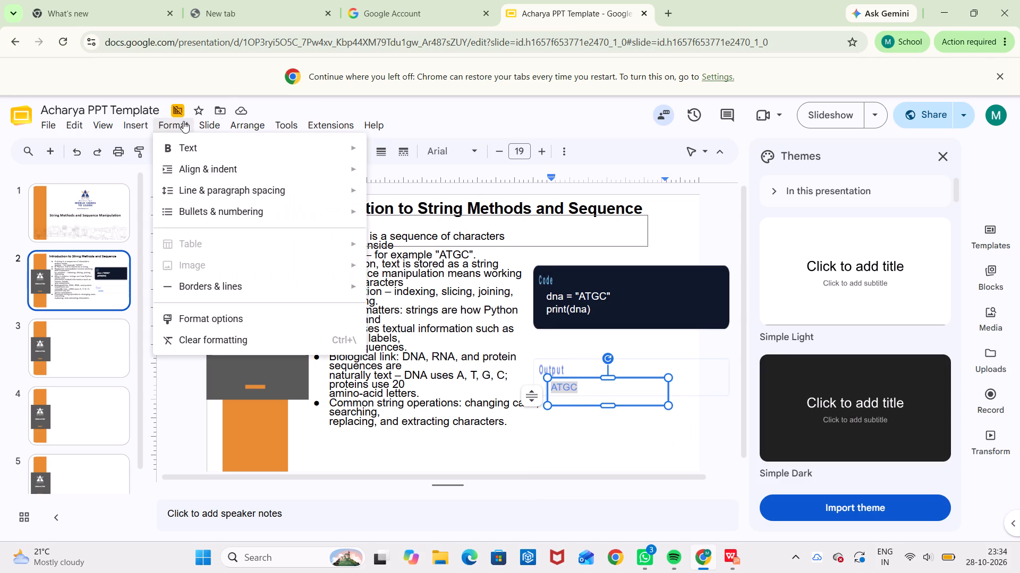
left_click(202, 145)
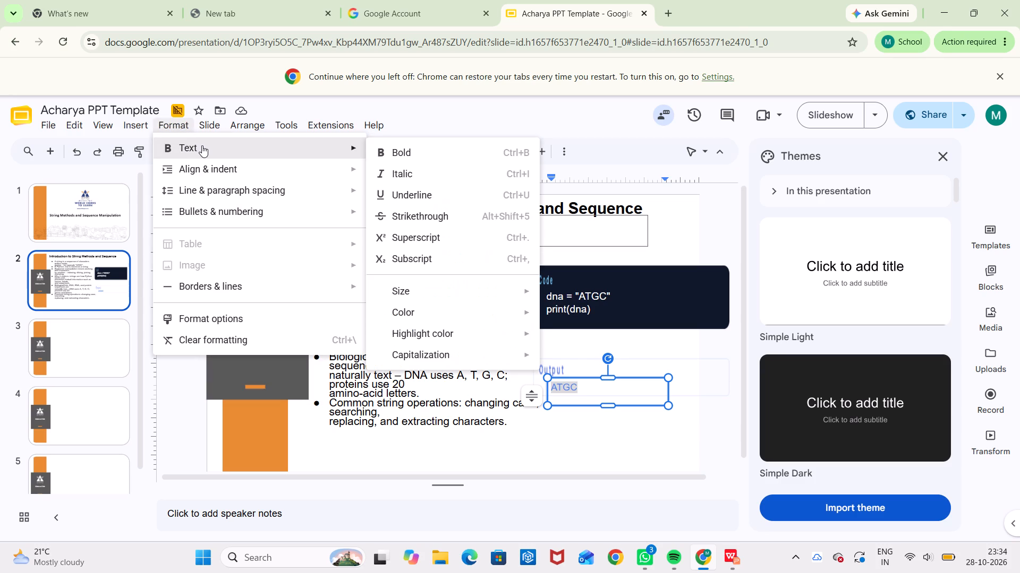
left_click(452, 314)
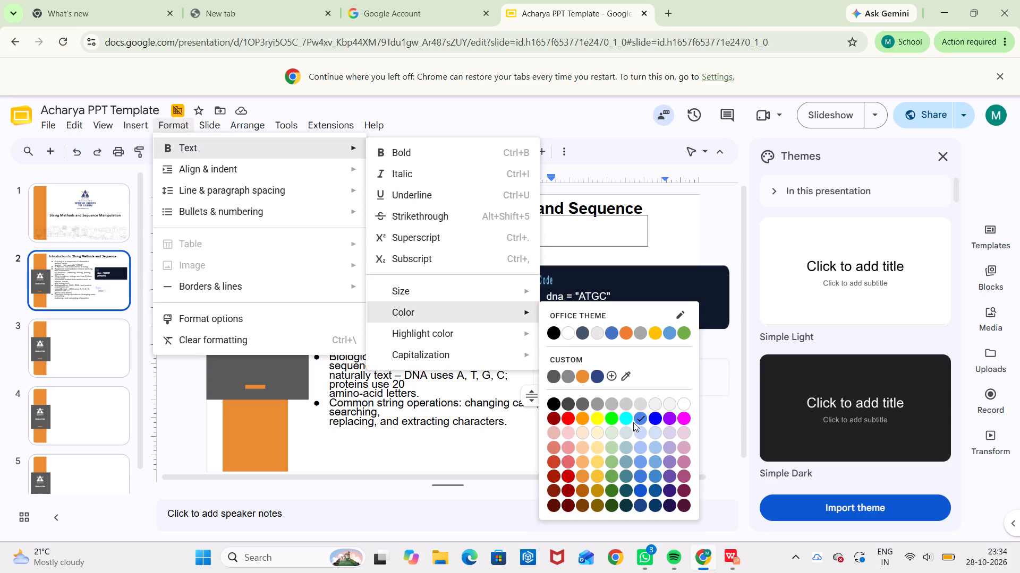
left_click(640, 473)
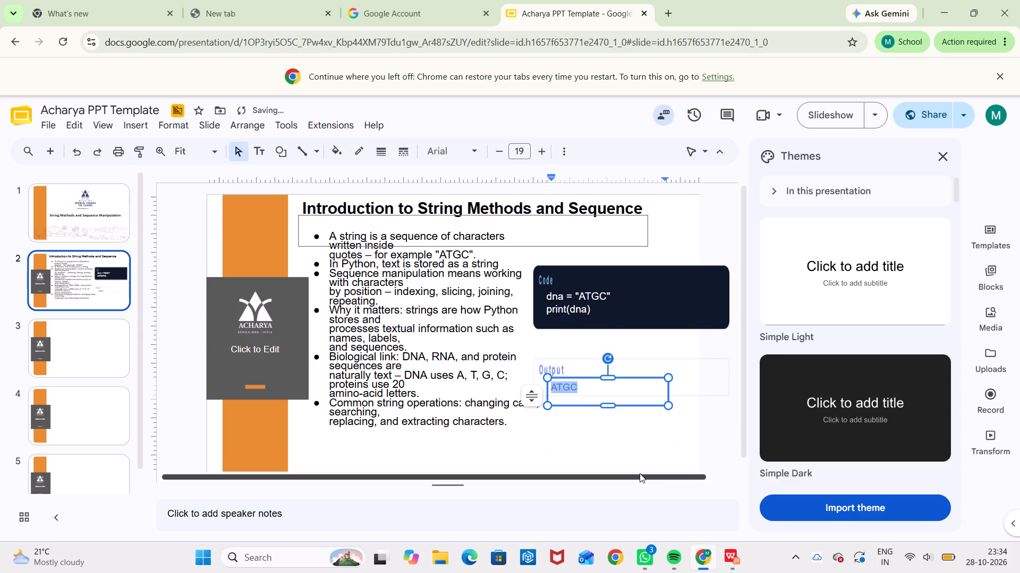
left_click(591, 418)
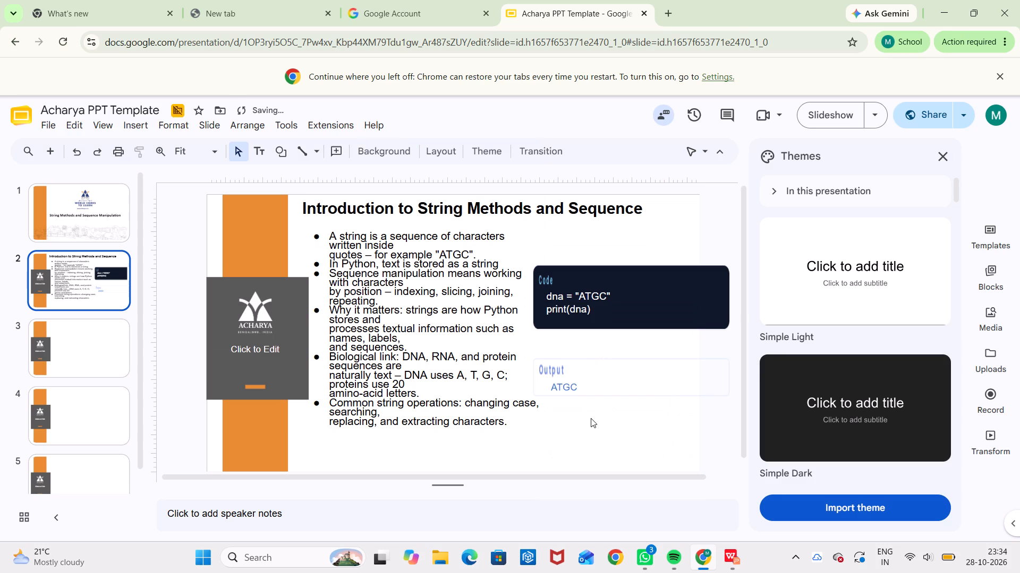
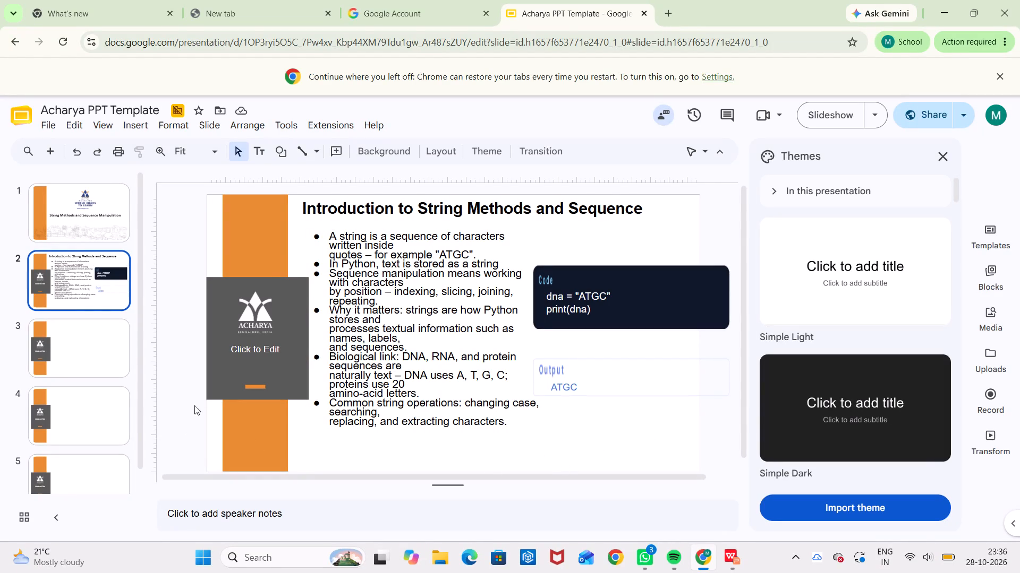
Extend the bullet text box on slide 2 slightly downward.
left_click(86, 348)
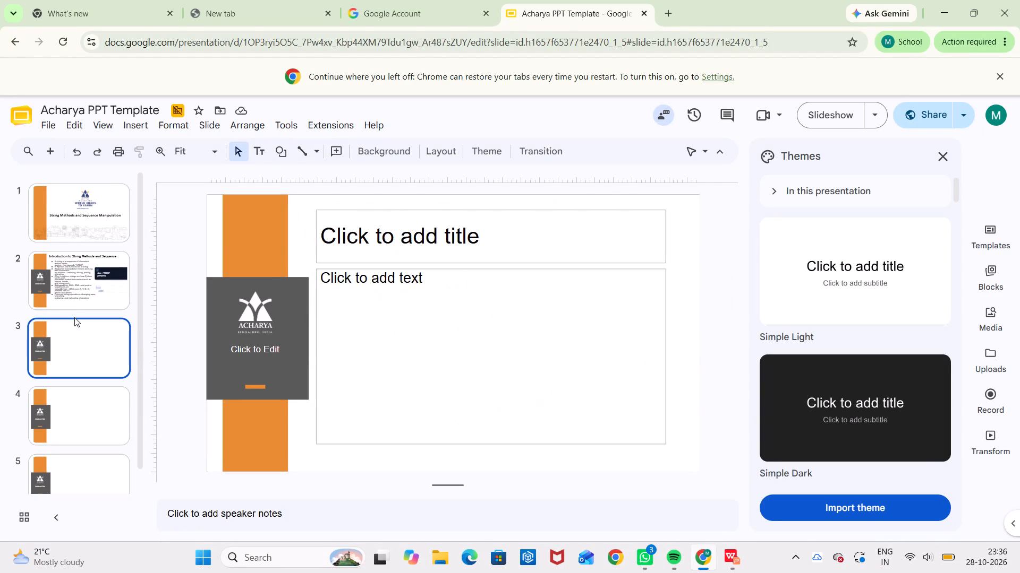
left_click(70, 300)
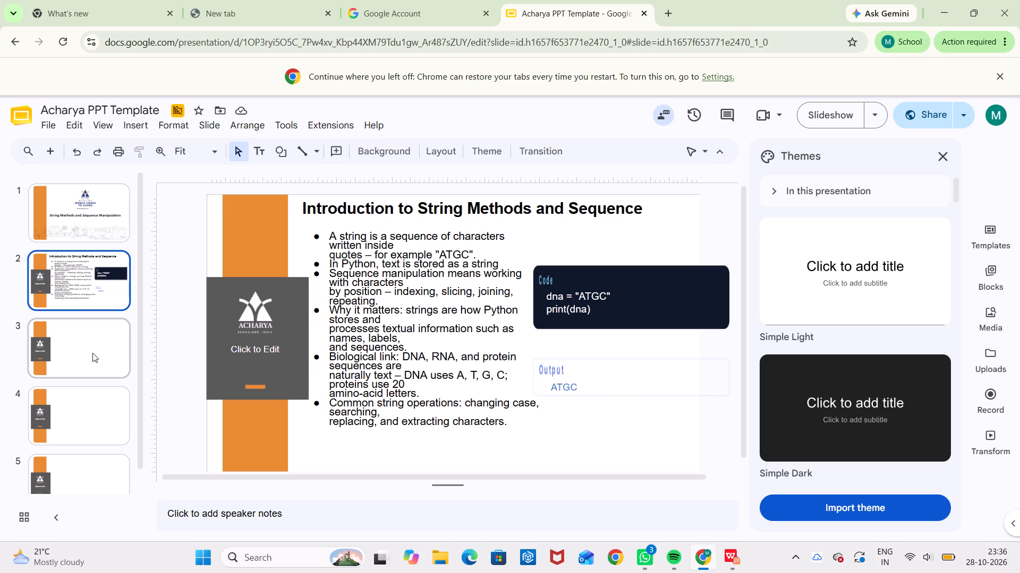
left_click(432, 451)
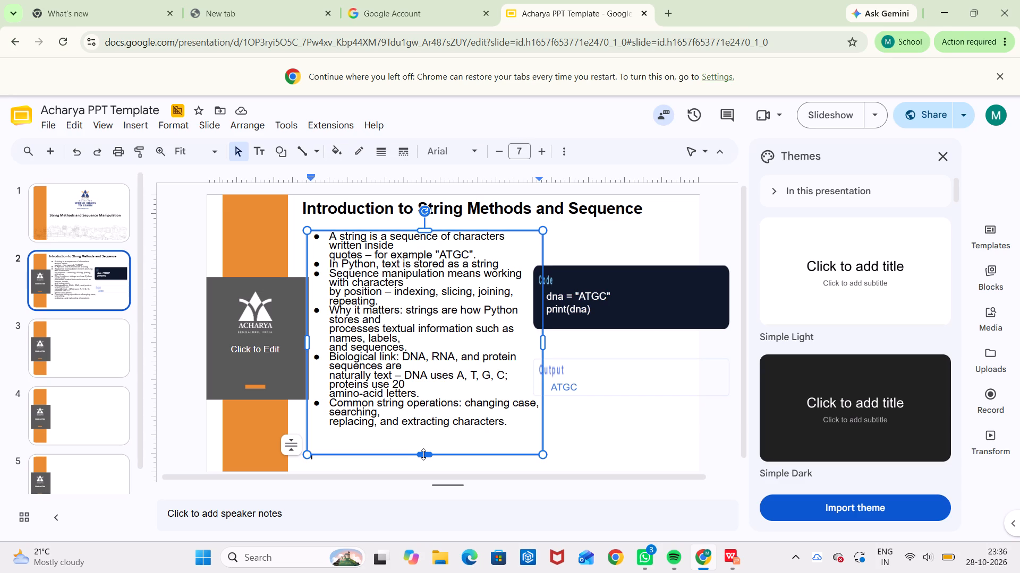
left_click_drag(423, 454, 423, 461)
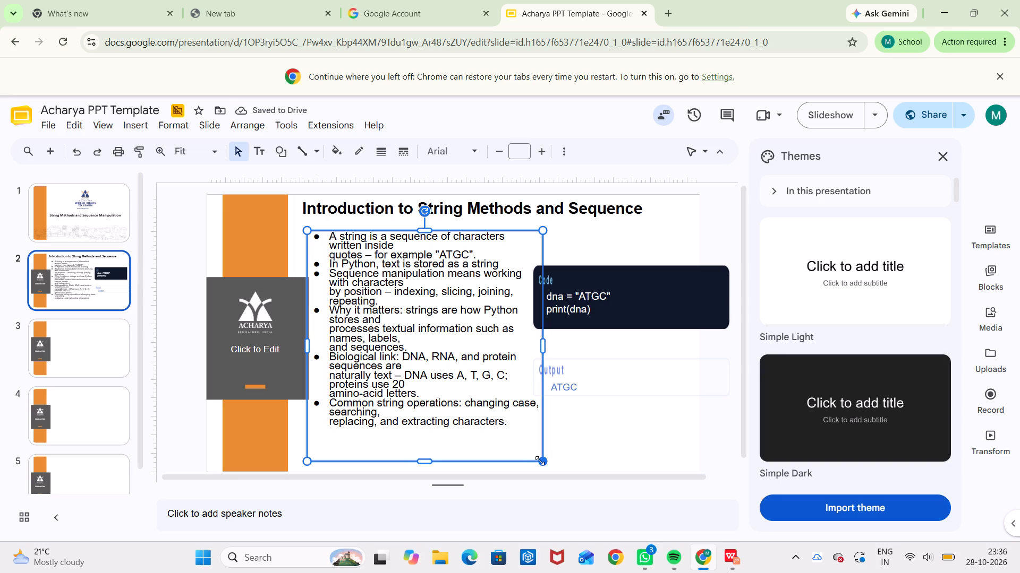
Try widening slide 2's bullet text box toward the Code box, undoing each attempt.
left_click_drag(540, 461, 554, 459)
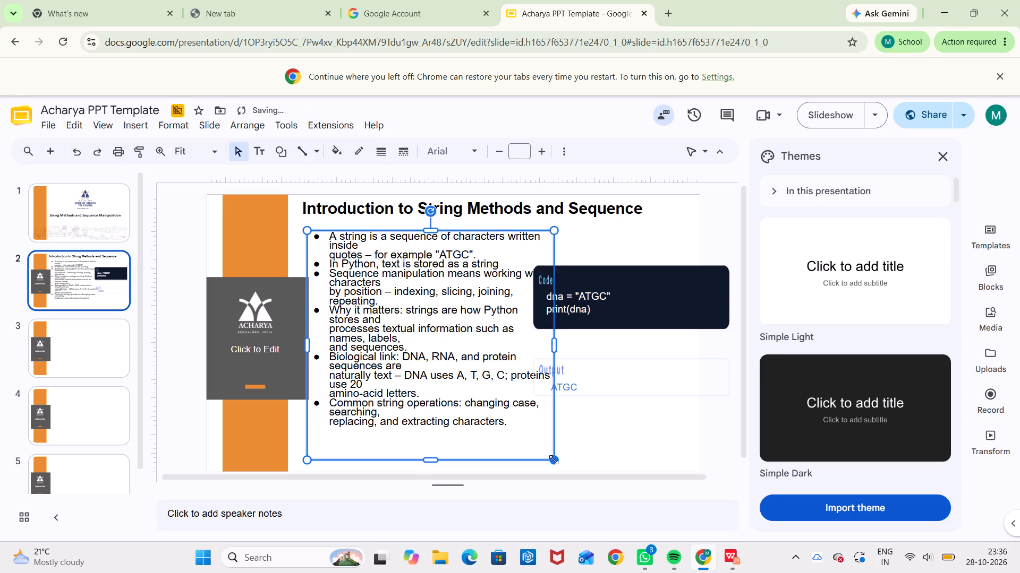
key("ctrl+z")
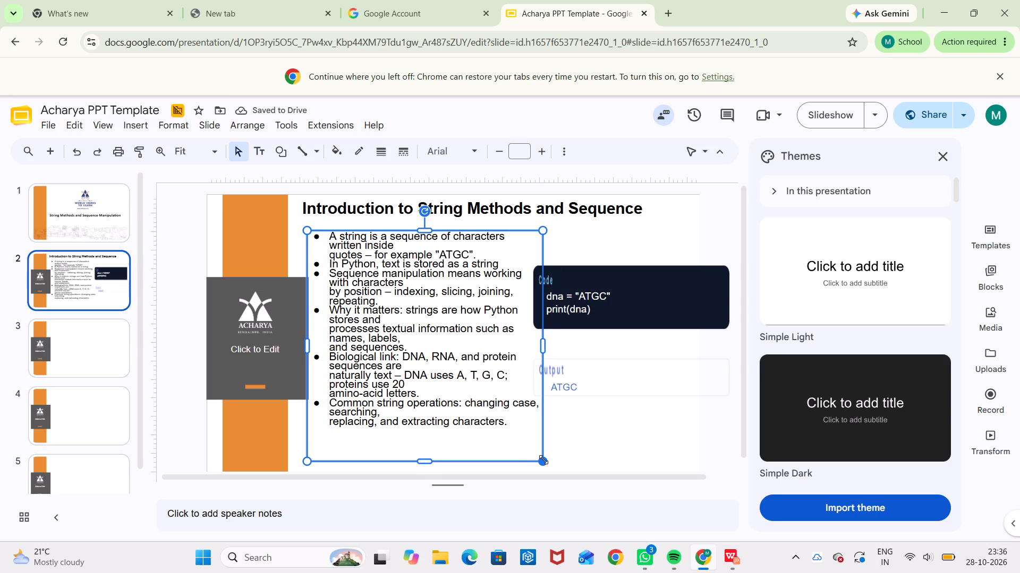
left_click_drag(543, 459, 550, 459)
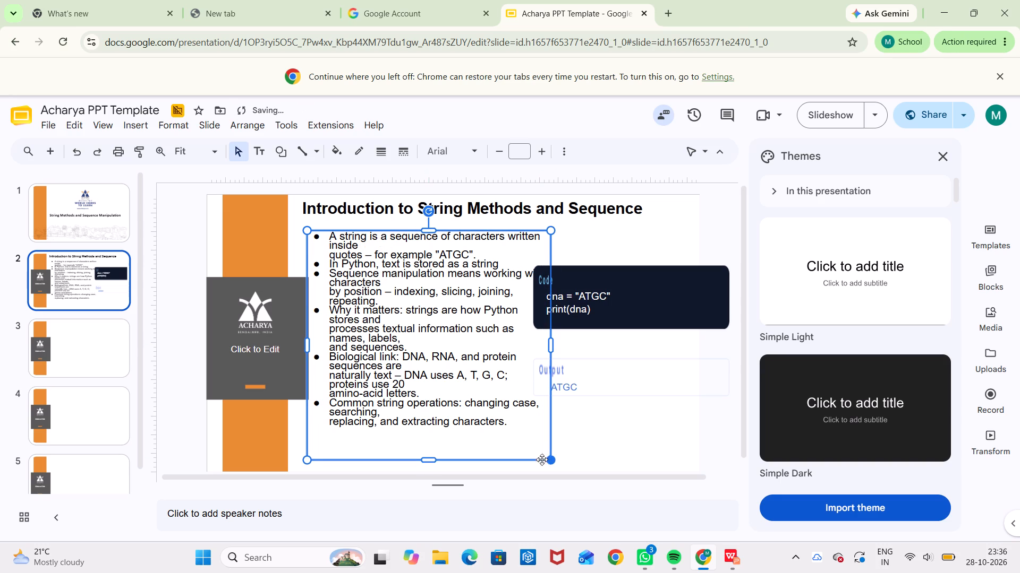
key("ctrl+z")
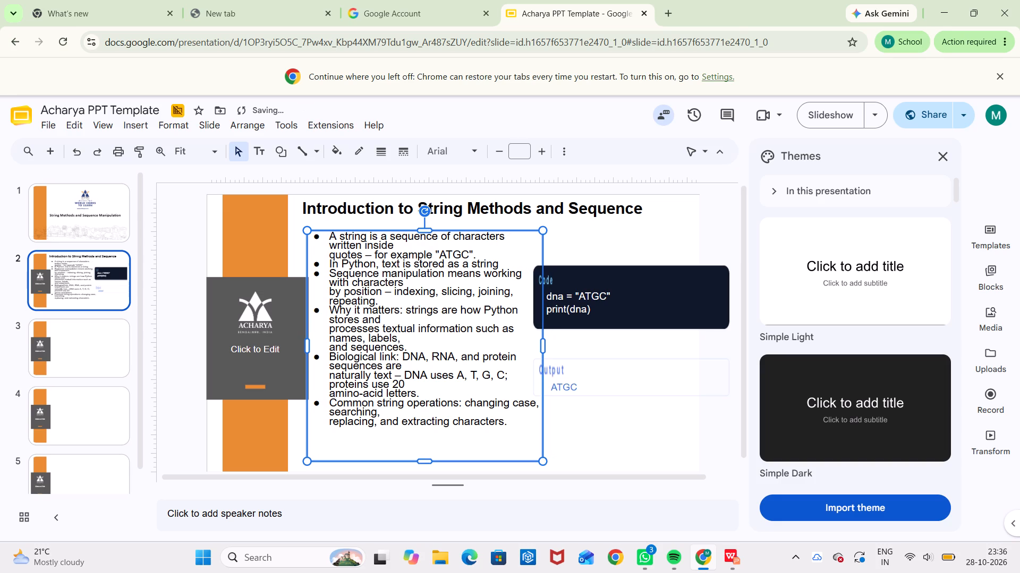
Widen slide 2's bullet text box slightly toward the Acharya logo block.
left_click(304, 461)
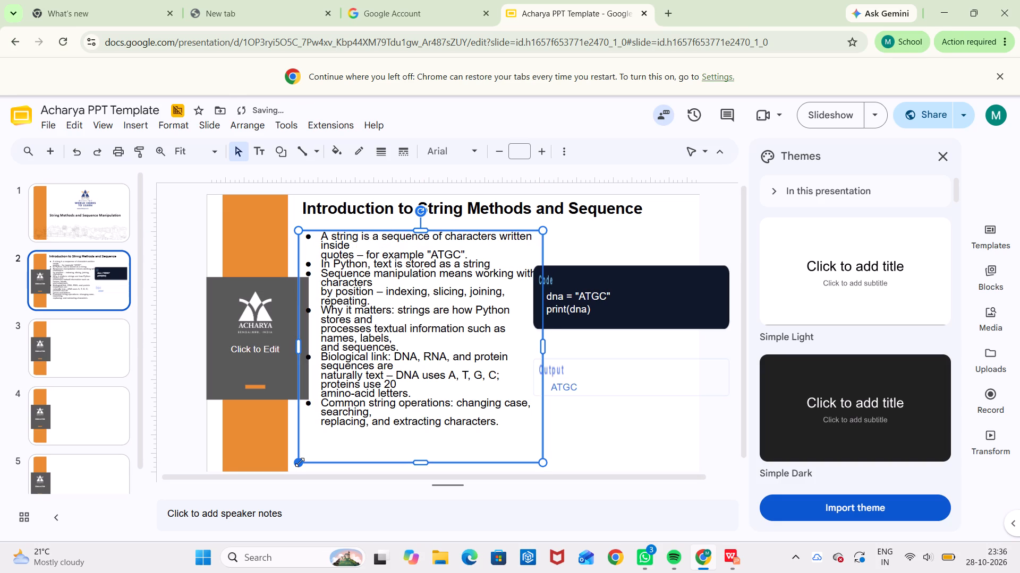
left_click(300, 462)
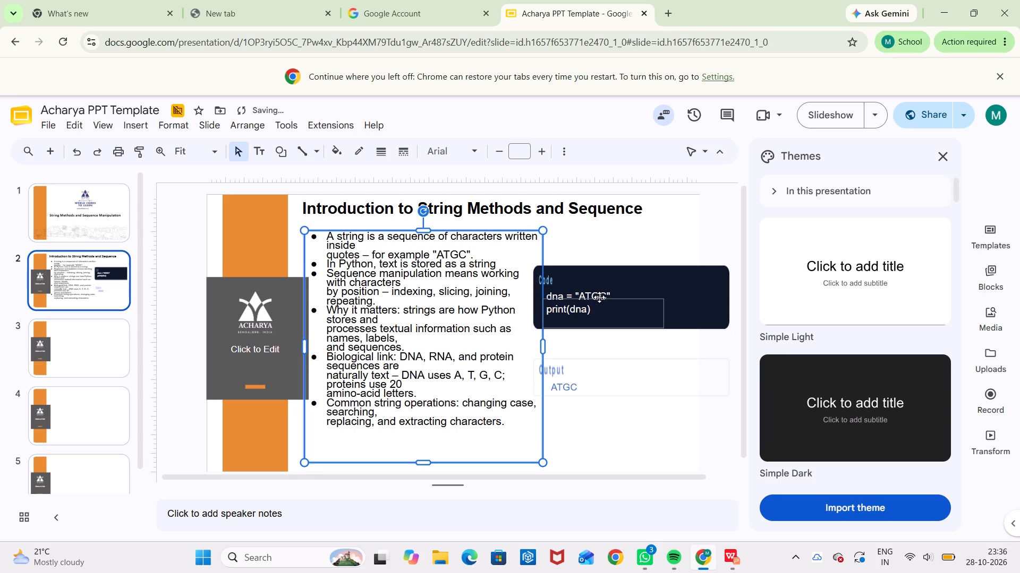
Shift the dark Code box, its Code label and the dna = "ATGC" and print(dna) lines slightly away from the bullet text.
left_click_drag(610, 267, 615, 266)
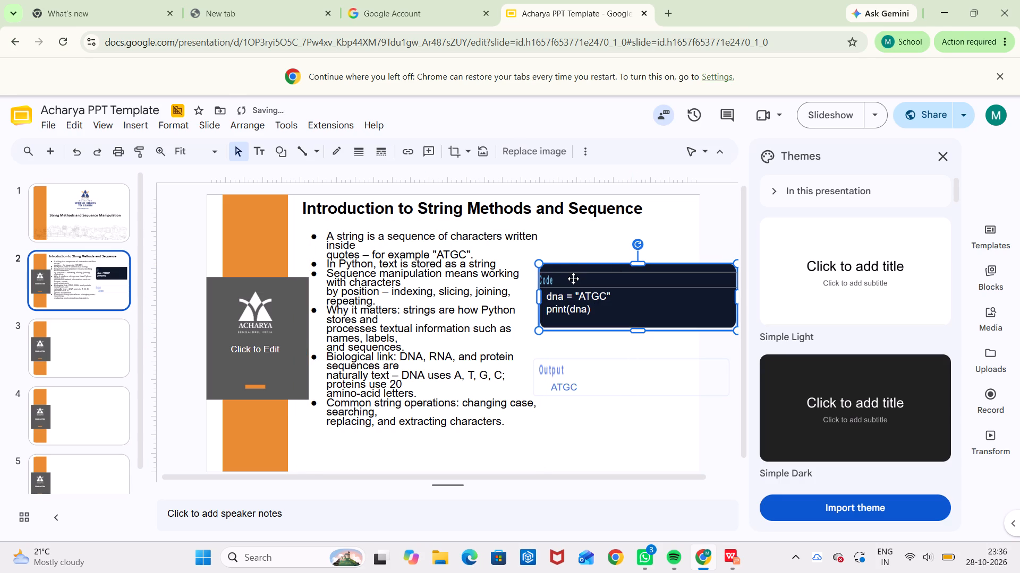
left_click_drag(573, 279, 578, 279)
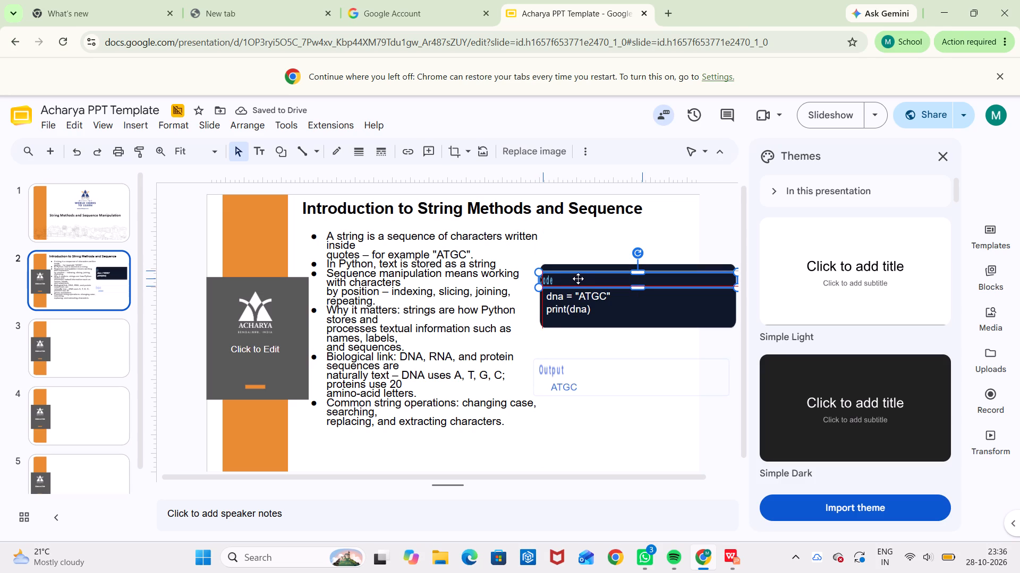
left_click_drag(578, 279, 581, 279)
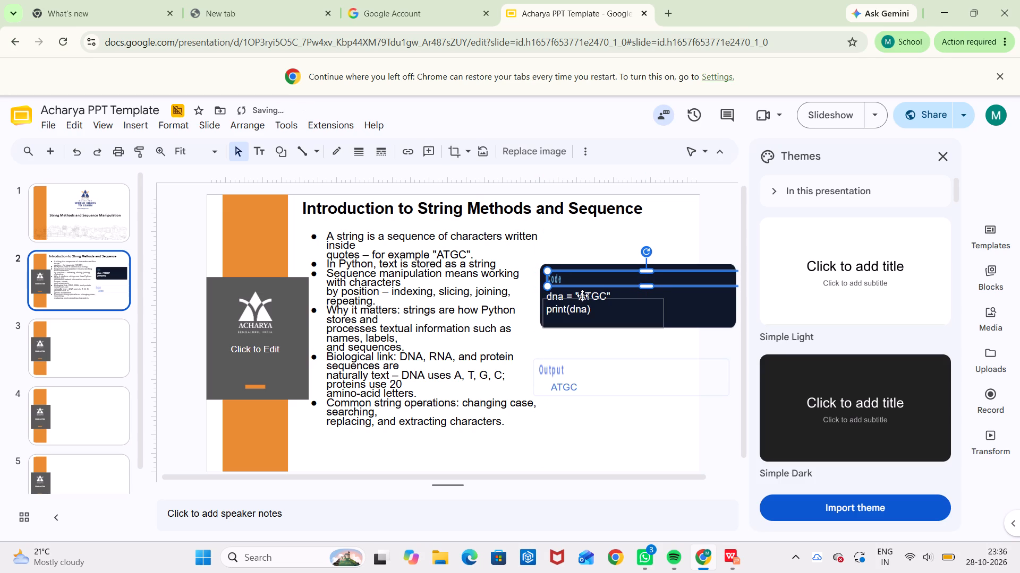
left_click(582, 290)
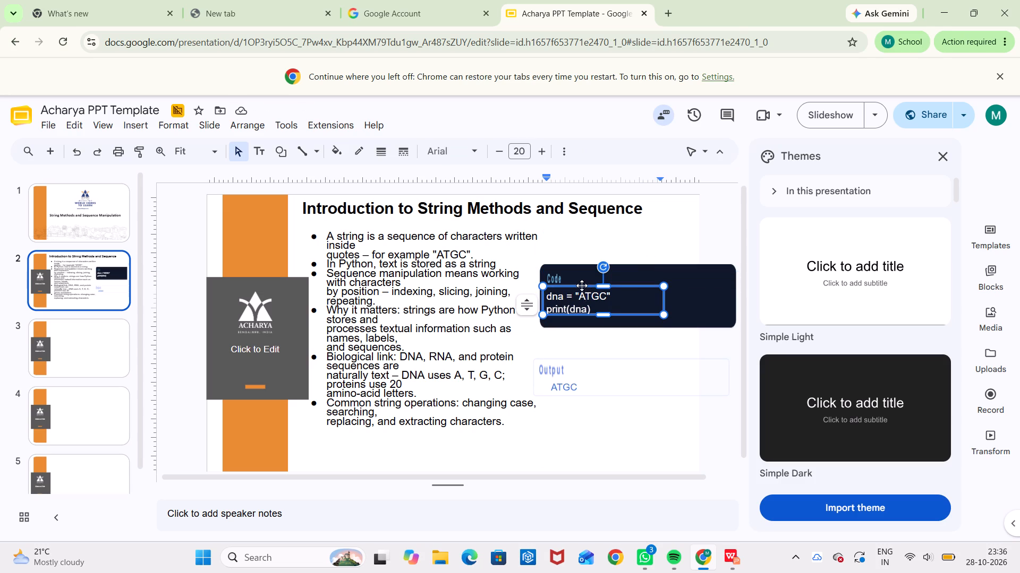
left_click_drag(582, 285, 589, 284)
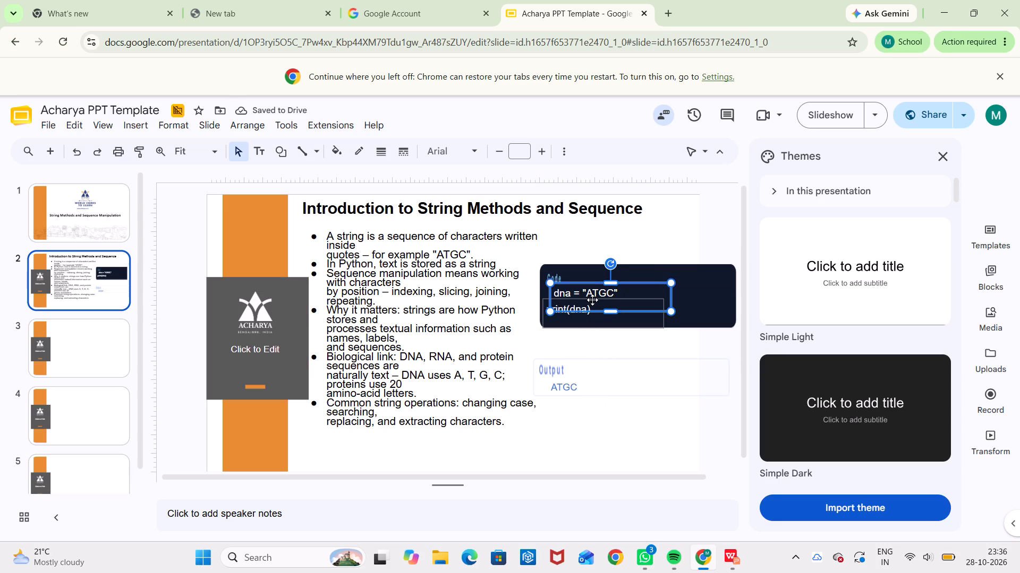
left_click_drag(592, 300, 601, 299)
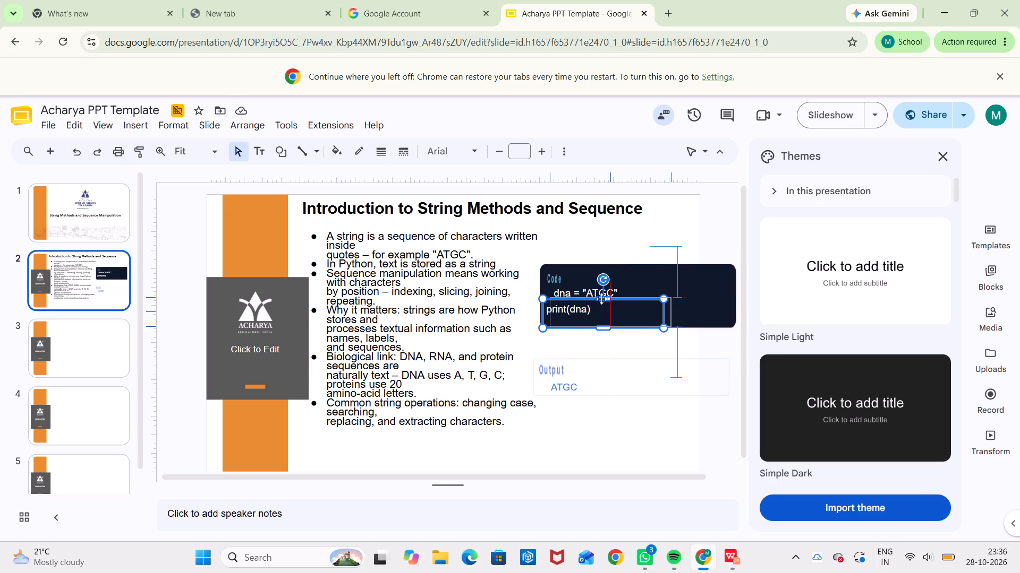
left_click_drag(601, 299, 604, 299)
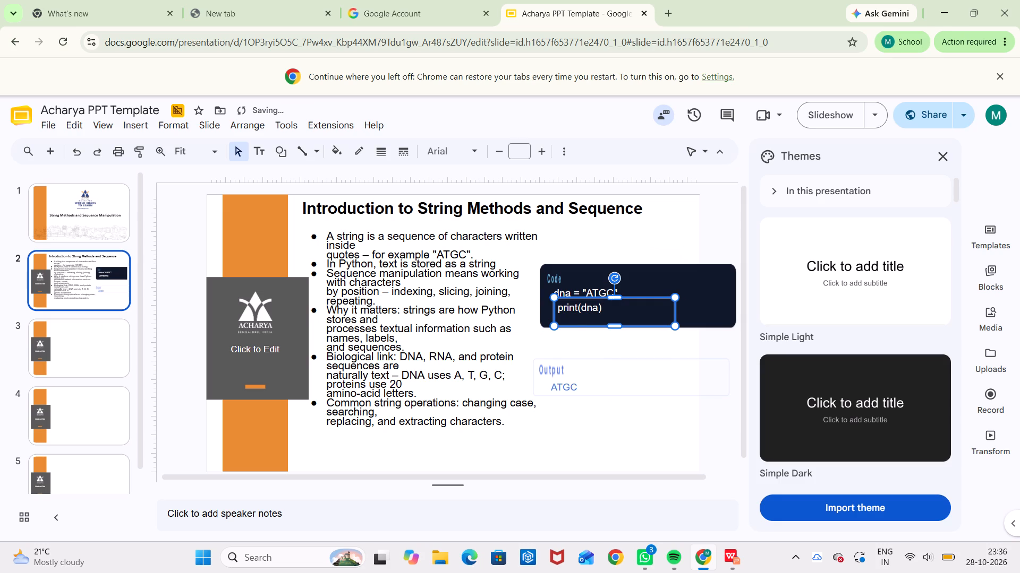
left_click(583, 298)
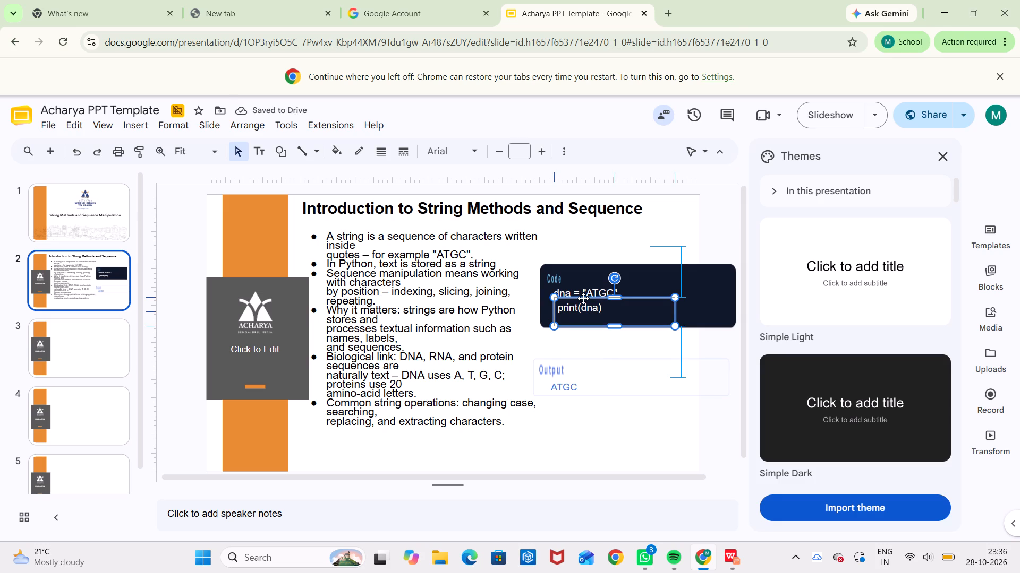
left_click(579, 345)
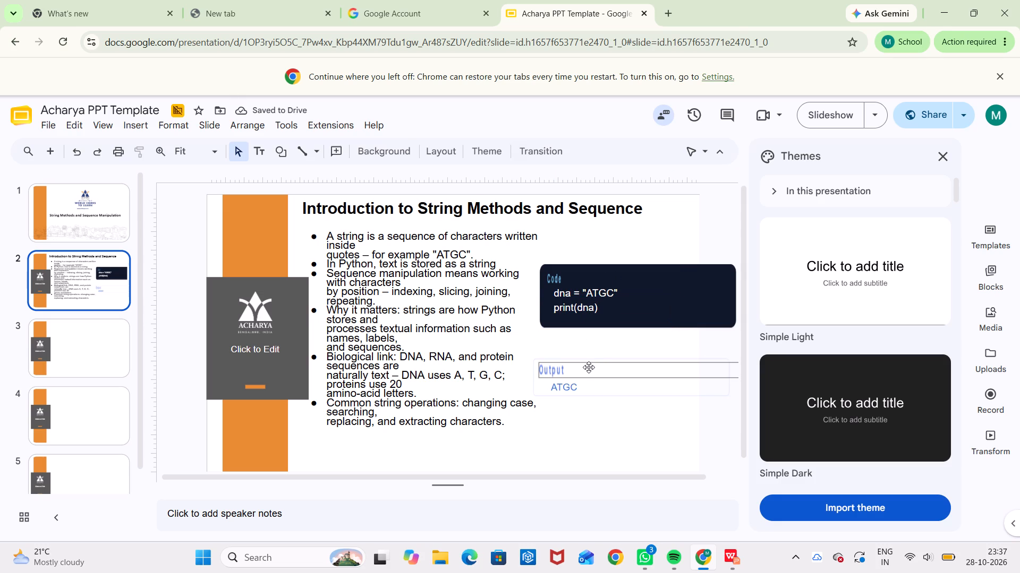
Shift the Output label, the ATGC text and the Output frame the same way, lining them up under the Code box.
left_click_drag(589, 367, 597, 367)
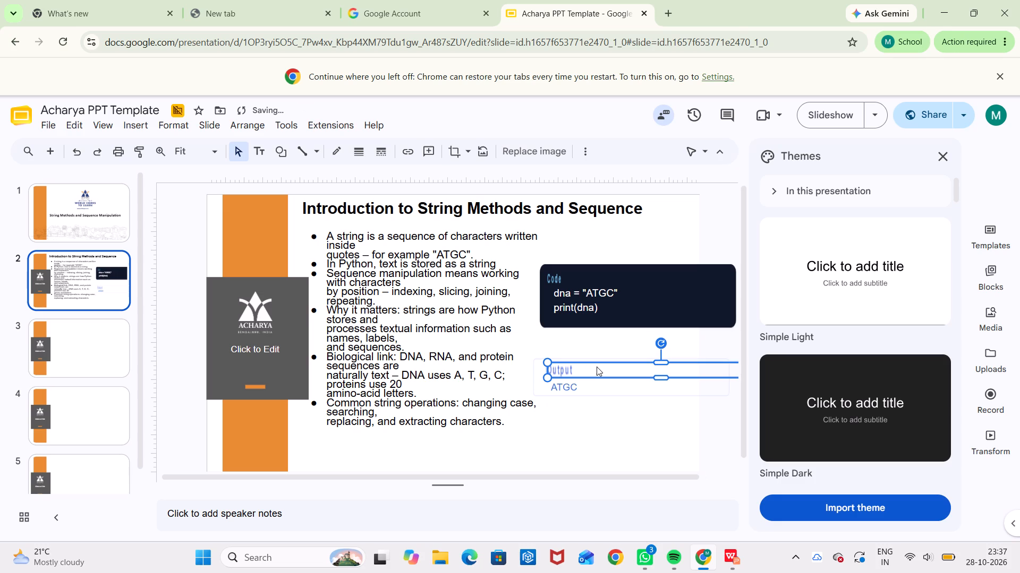
left_click_drag(596, 383, 605, 380)
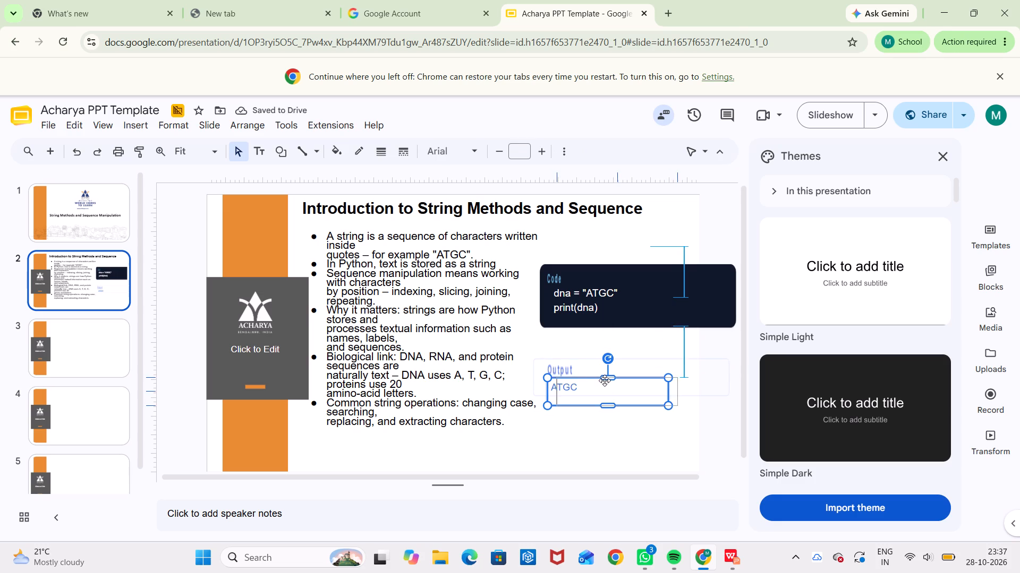
left_click_drag(576, 358, 582, 358)
left_click_drag(582, 358, 590, 358)
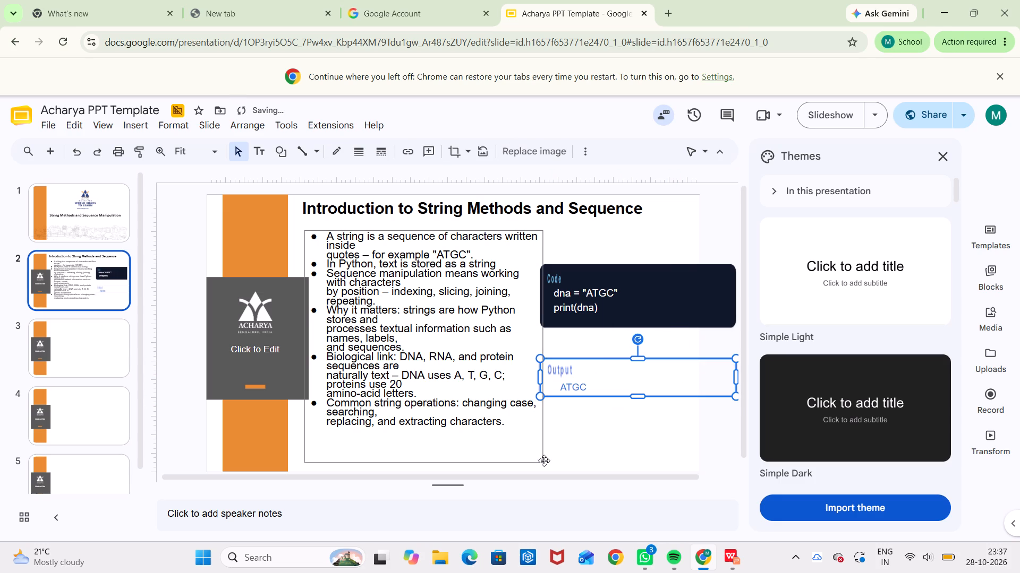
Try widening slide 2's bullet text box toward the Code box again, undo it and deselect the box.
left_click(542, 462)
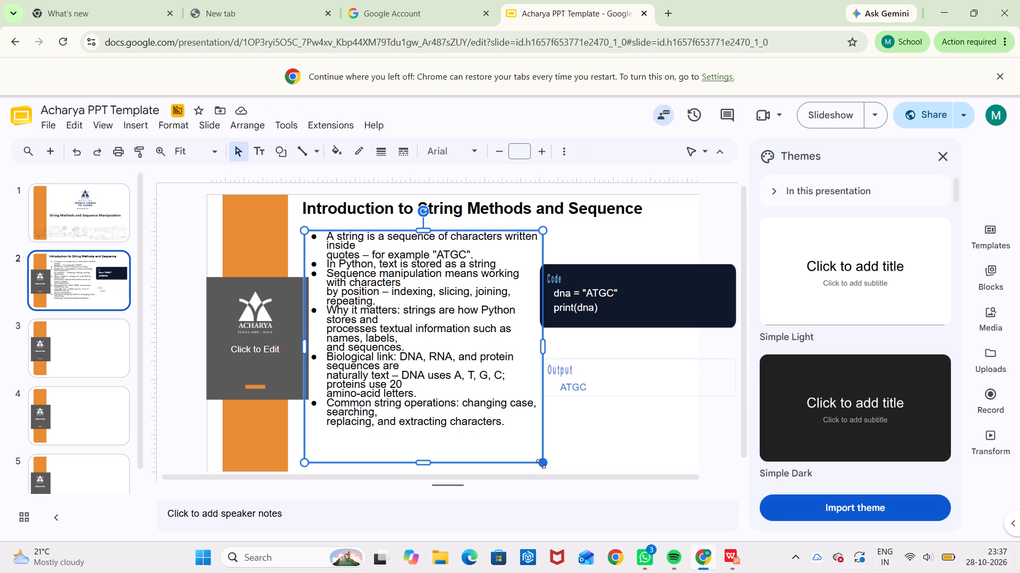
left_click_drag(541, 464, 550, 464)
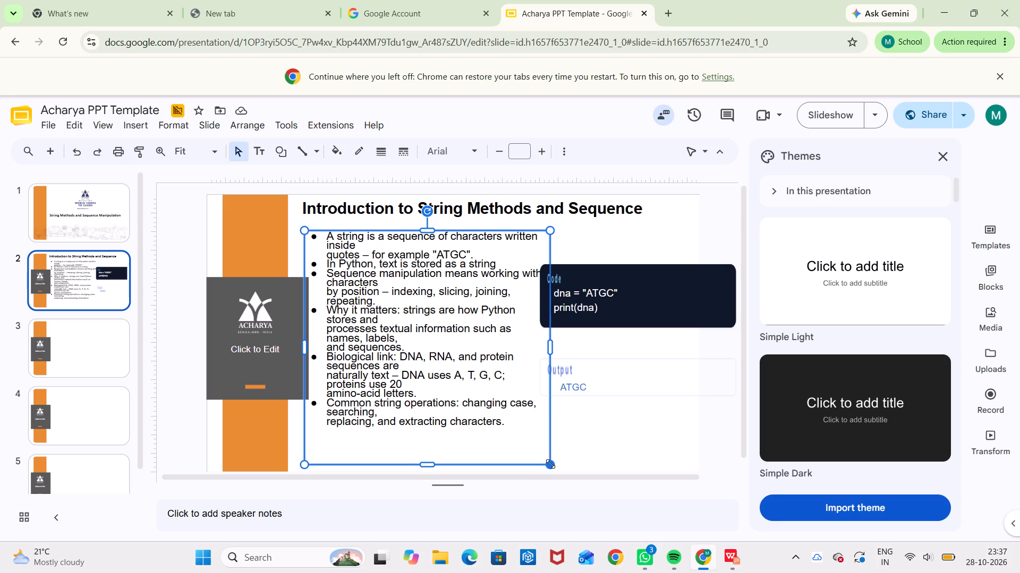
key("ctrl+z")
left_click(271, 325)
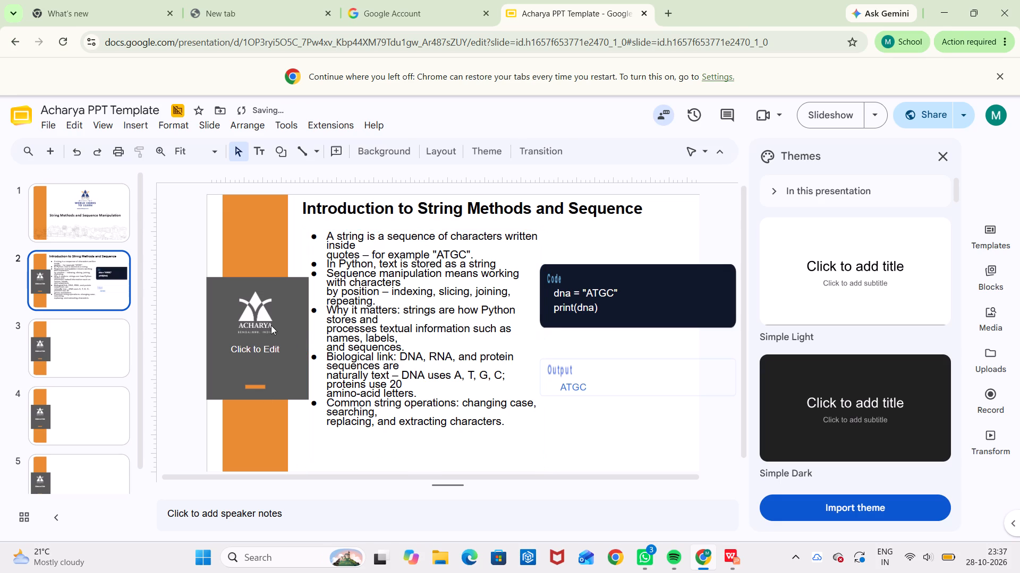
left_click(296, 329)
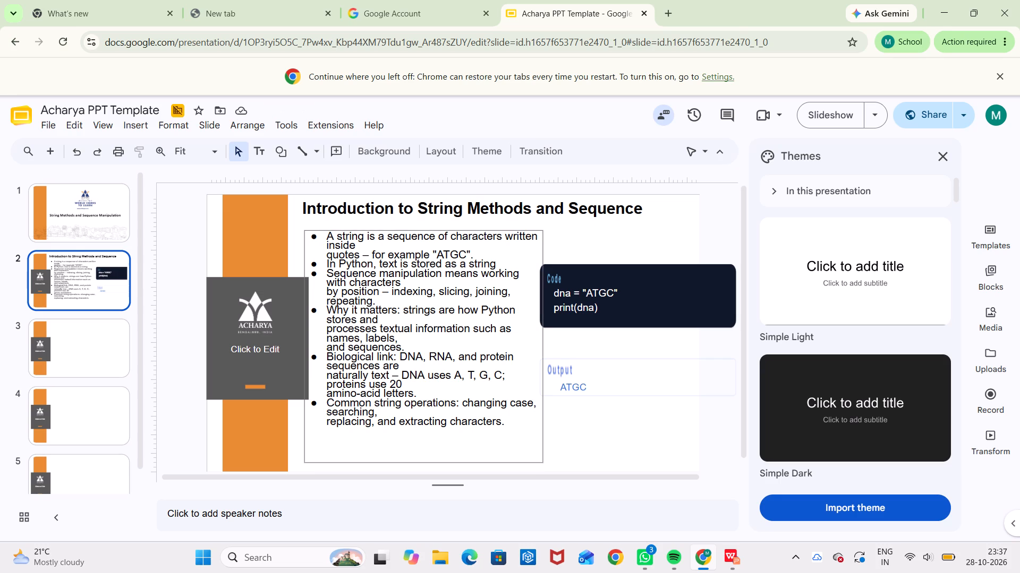
Open the empty slide 3, switch to WPS and look through source slides 2 to 4, finishing on Common String Methods.
left_click(100, 360)
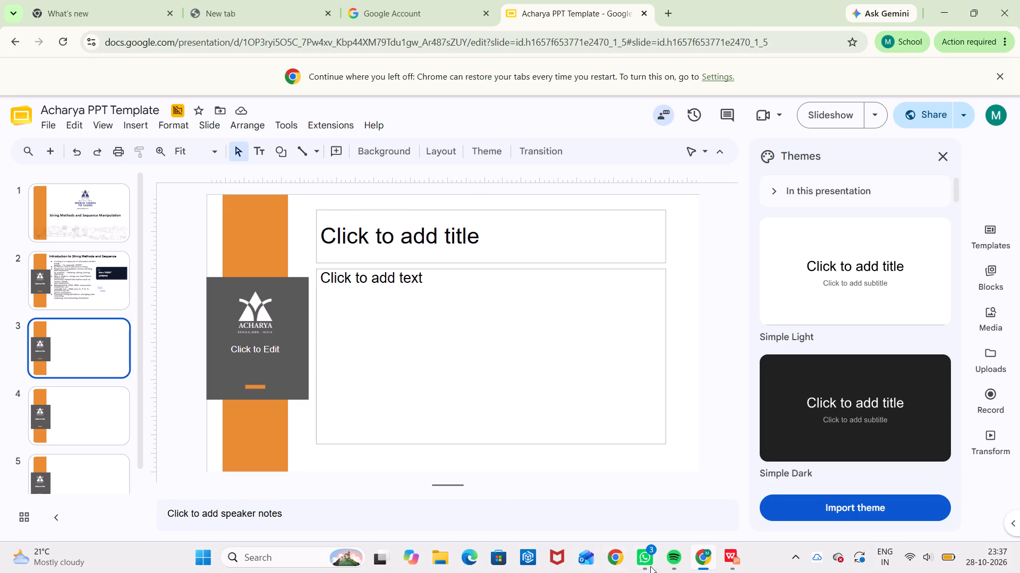
left_click(730, 555)
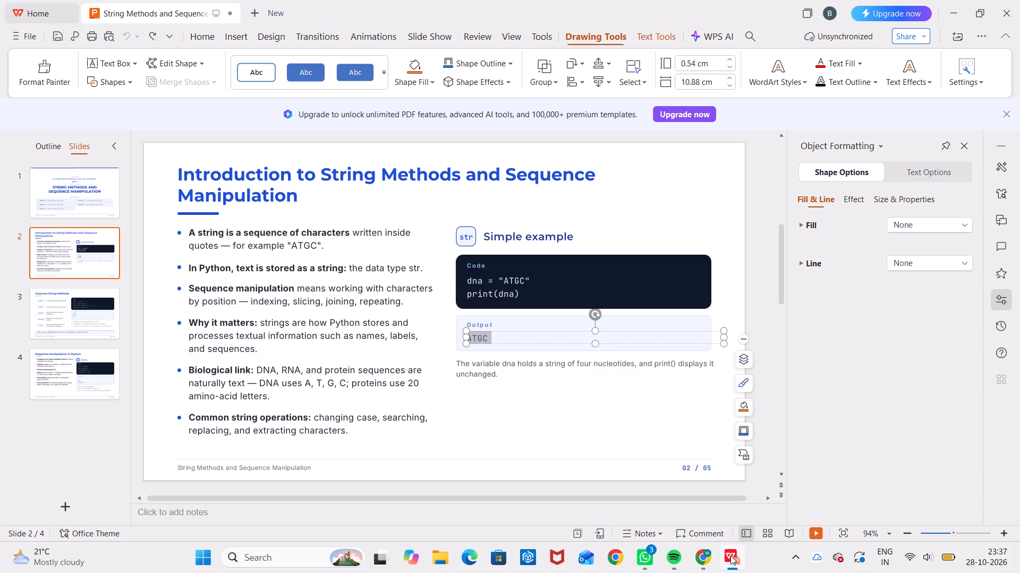
left_click(77, 276)
left_click(90, 328)
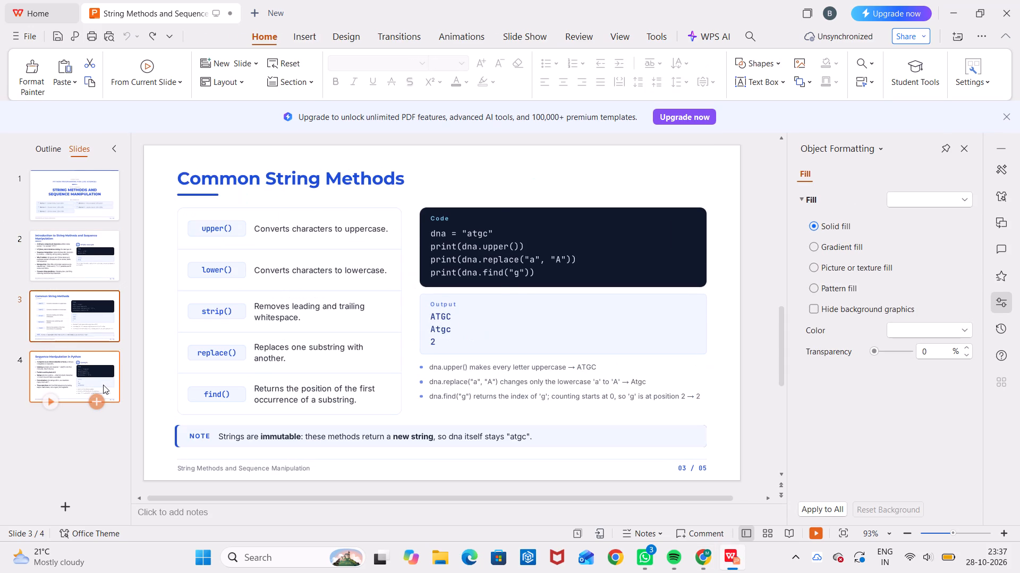
left_click(103, 385)
left_click(55, 242)
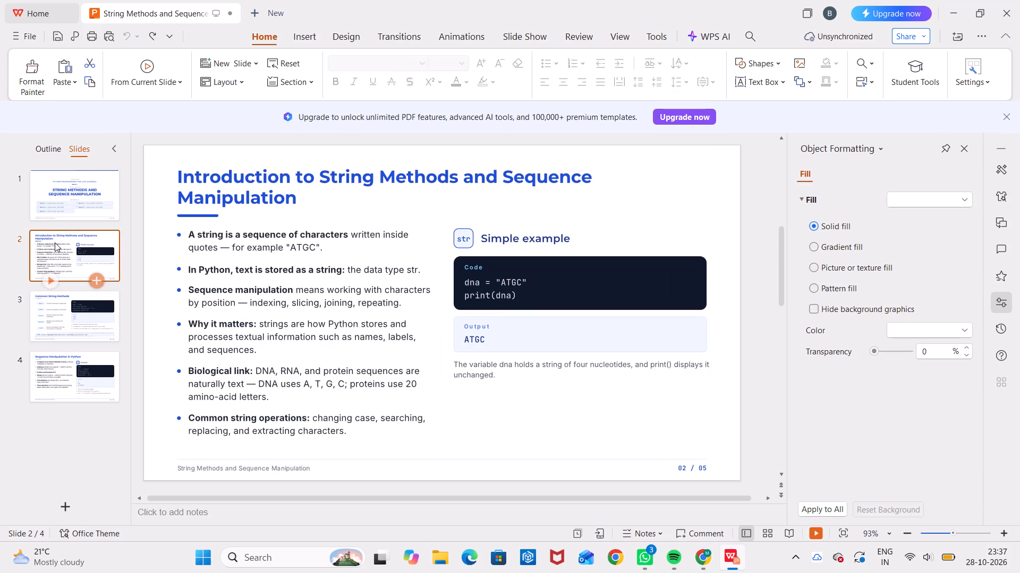
left_click(85, 317)
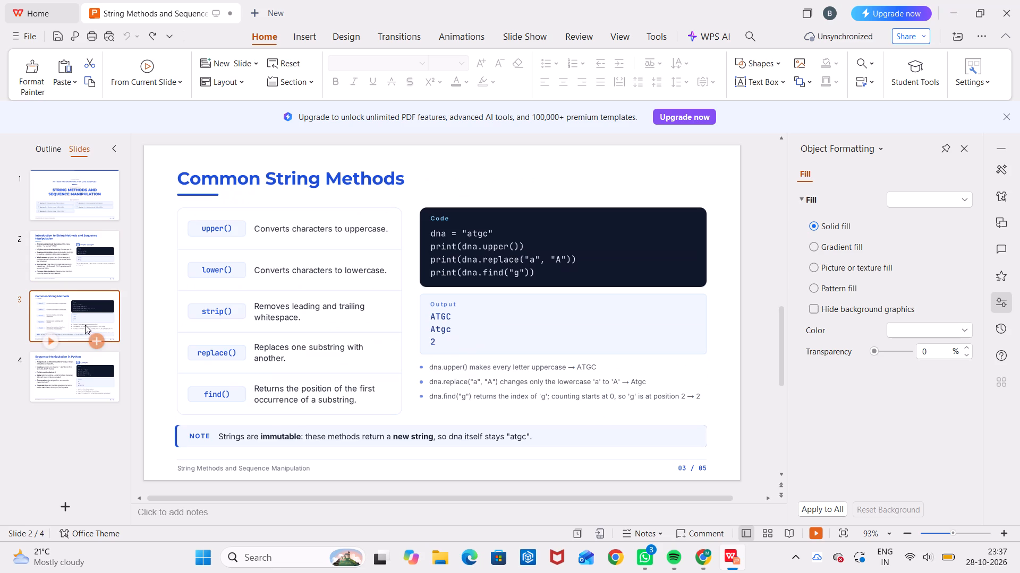
left_click(88, 370)
left_click(59, 293)
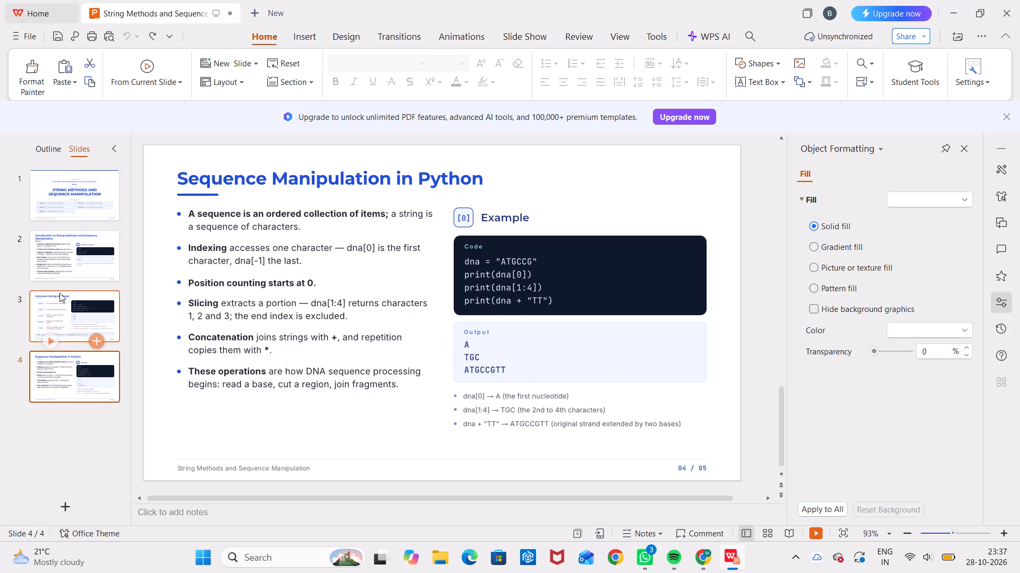
left_click(59, 255)
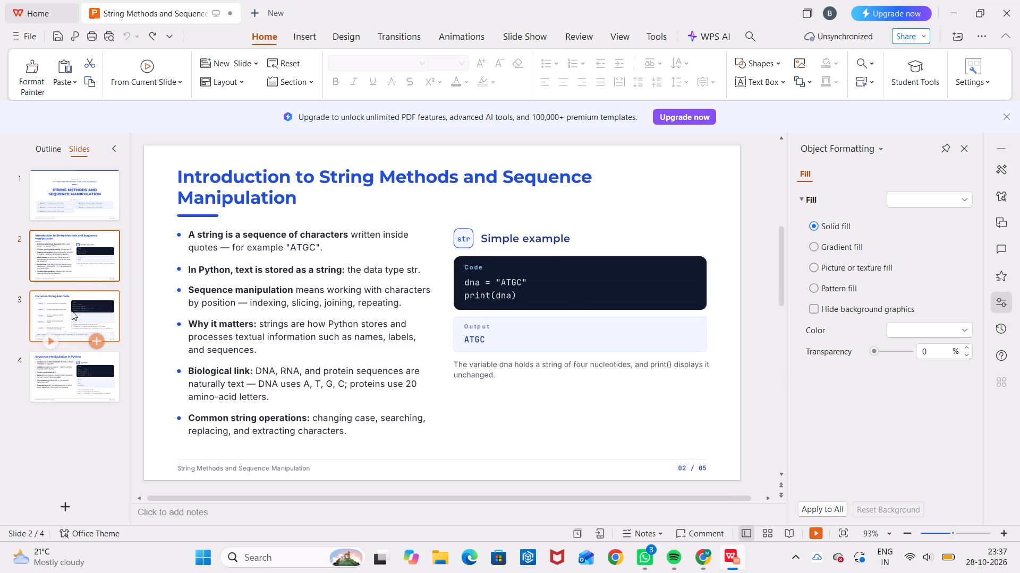
left_click(72, 311)
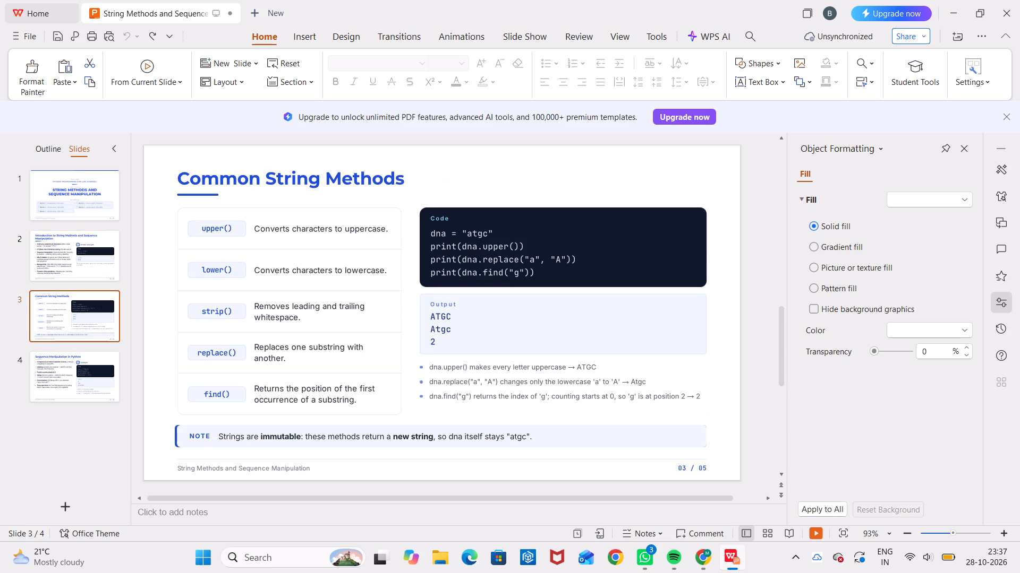
Copy the title Common String Methods from the WPS slide and paste it into the empty slide's title placeholder in Google Slides.
left_click(182, 179)
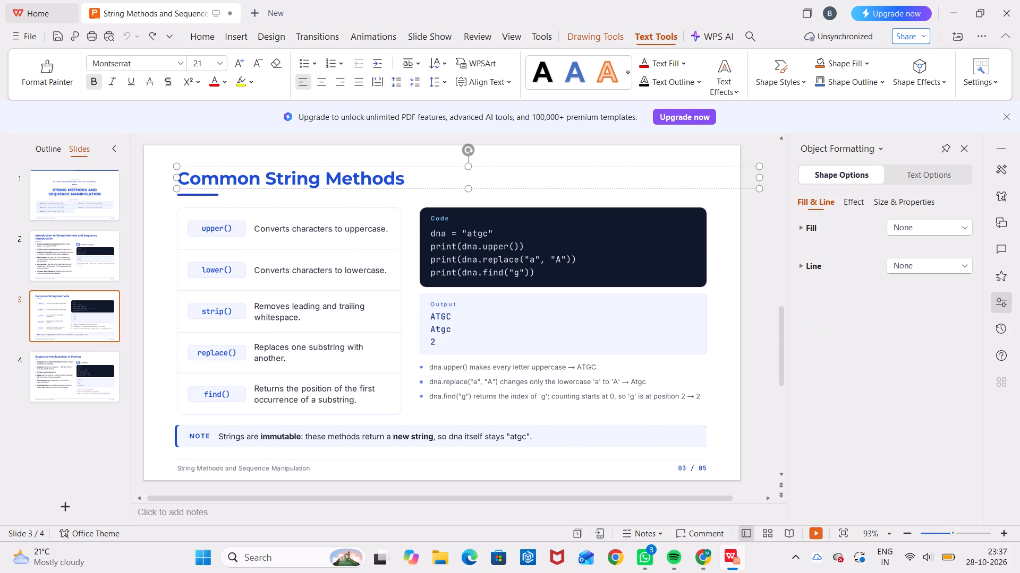
left_click_drag(183, 180, 418, 186)
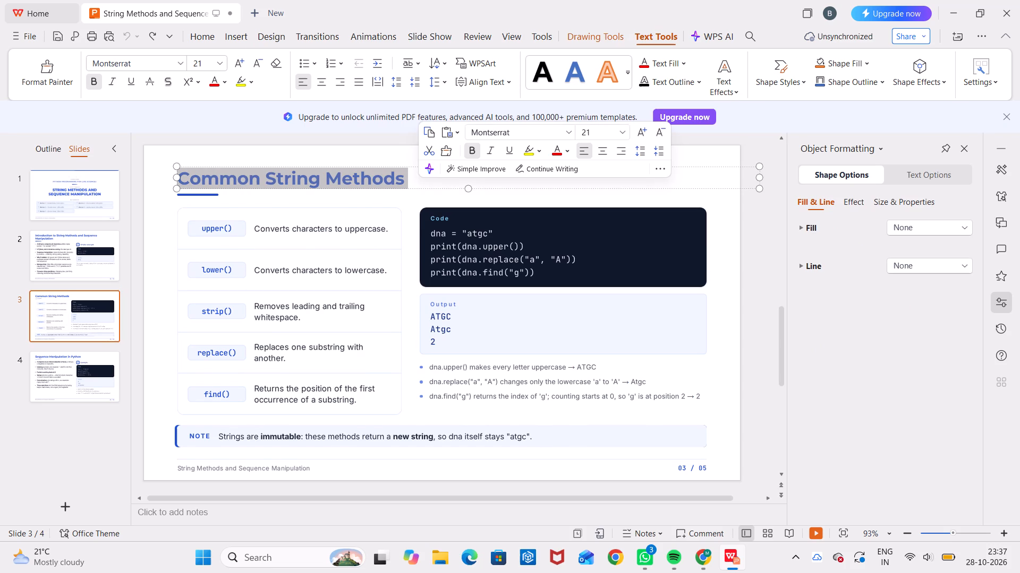
left_click(435, 137)
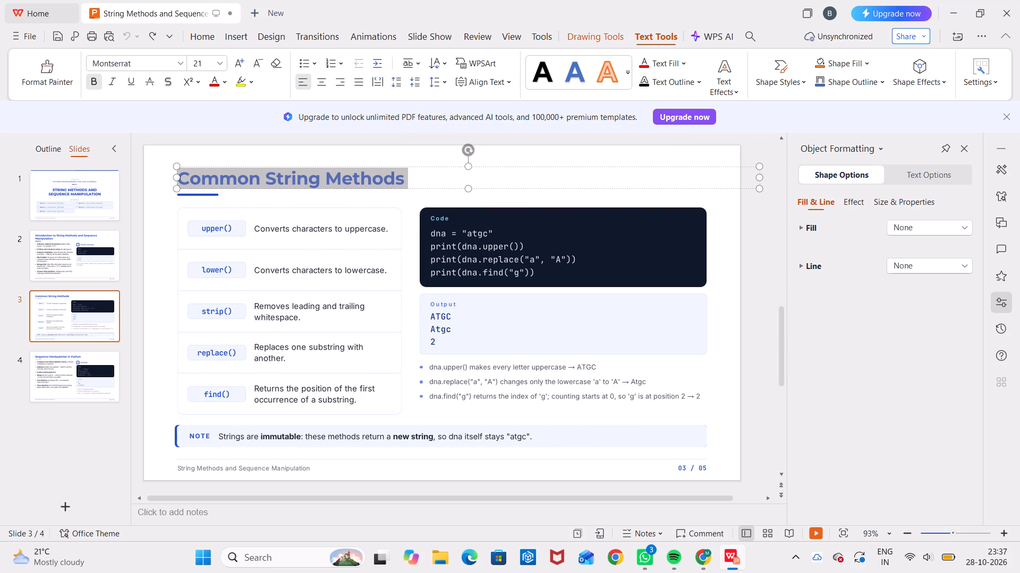
left_click(705, 565)
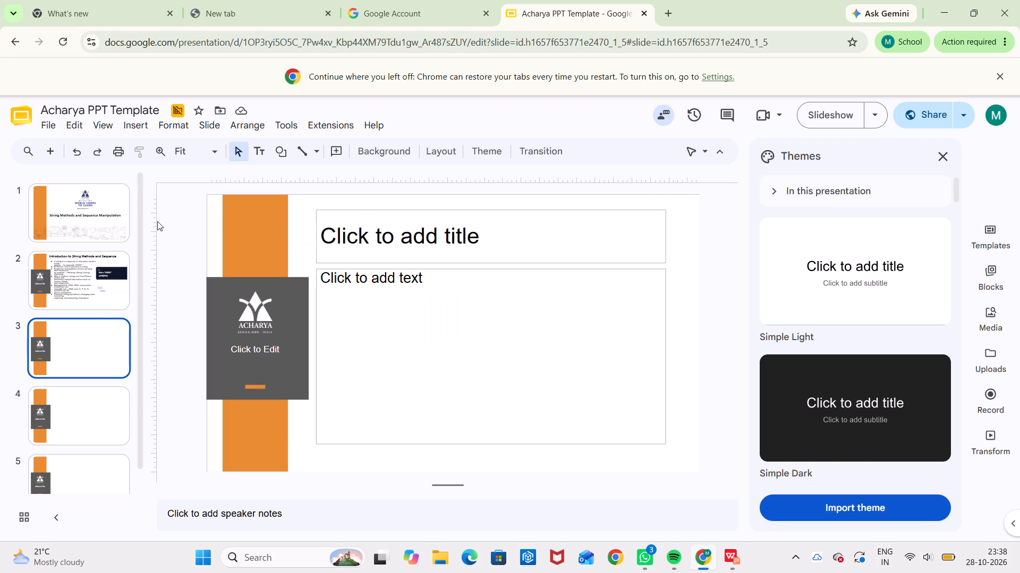
left_click(88, 276)
left_click_drag(101, 339, 412, 207)
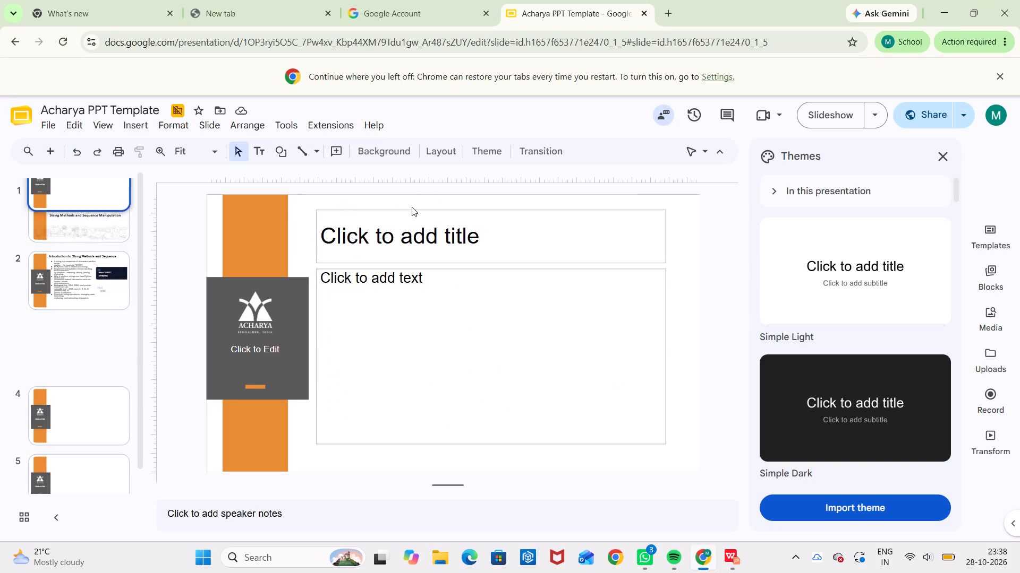
left_click_drag(412, 207, 385, 226)
left_click(385, 226)
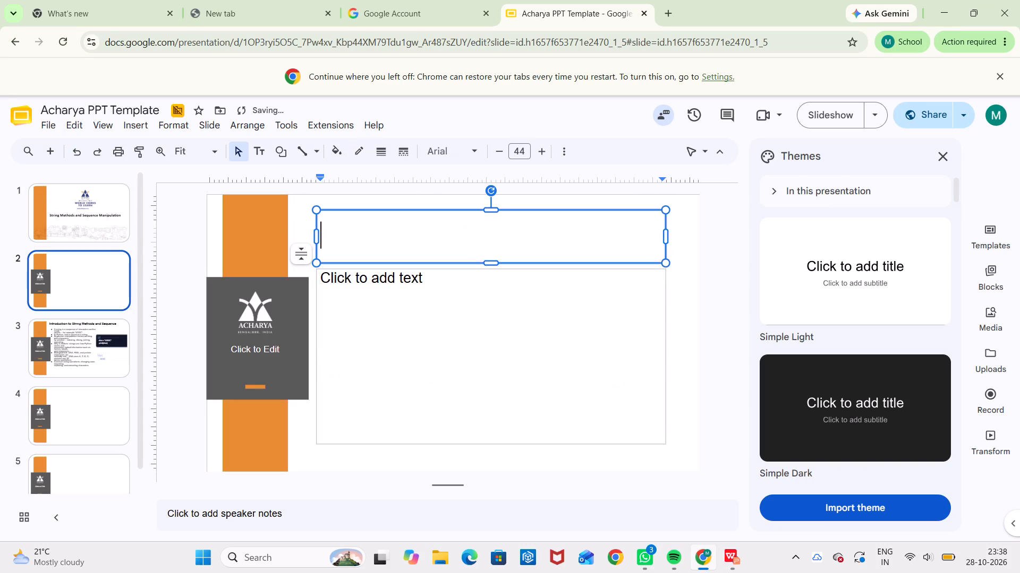
key("ctrl+v")
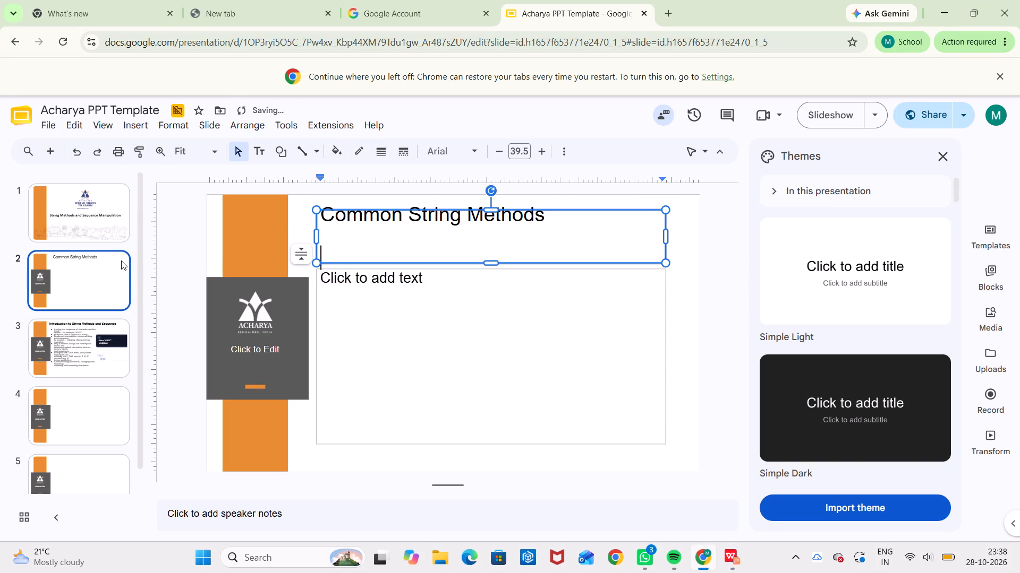
Move the Common String Methods slide to third place, below the Introduction to String Methods and Sequence slide, and open it.
left_click_drag(121, 260, 134, 398)
left_click(88, 337)
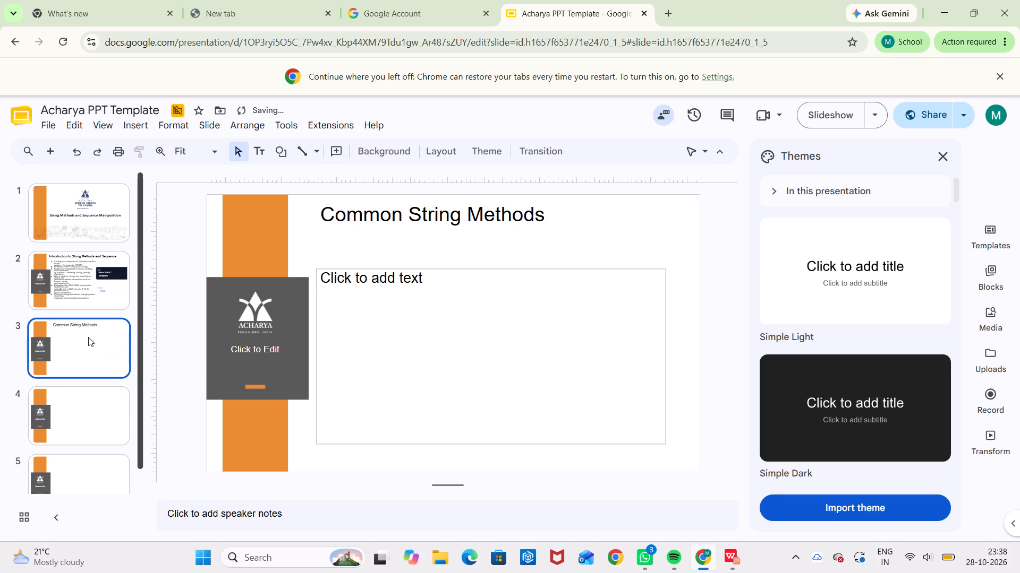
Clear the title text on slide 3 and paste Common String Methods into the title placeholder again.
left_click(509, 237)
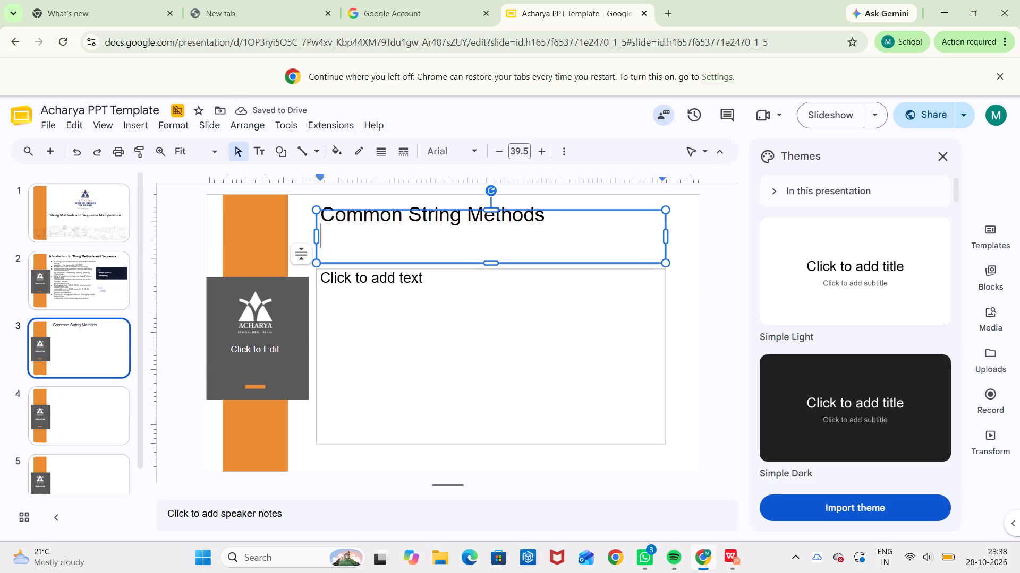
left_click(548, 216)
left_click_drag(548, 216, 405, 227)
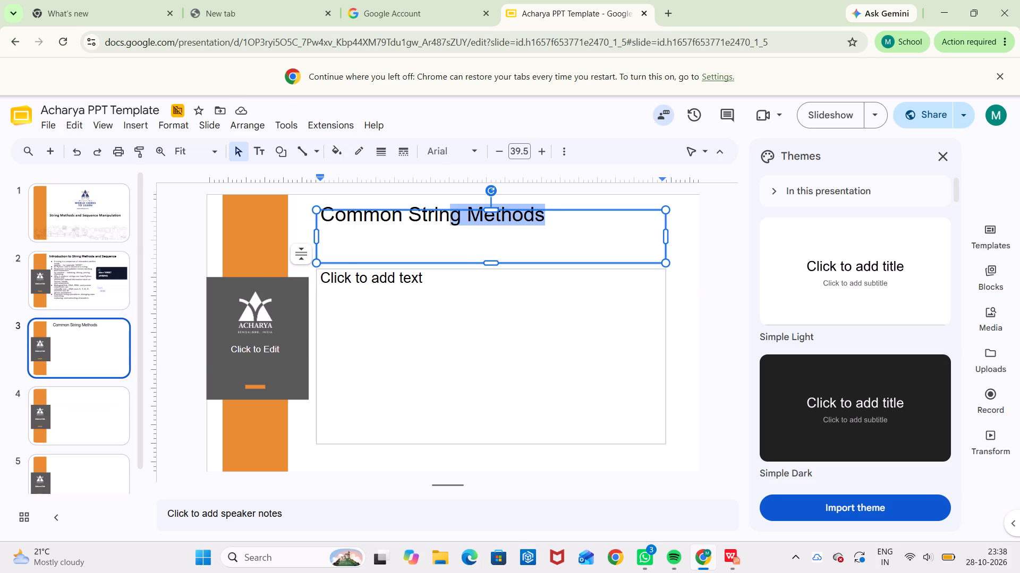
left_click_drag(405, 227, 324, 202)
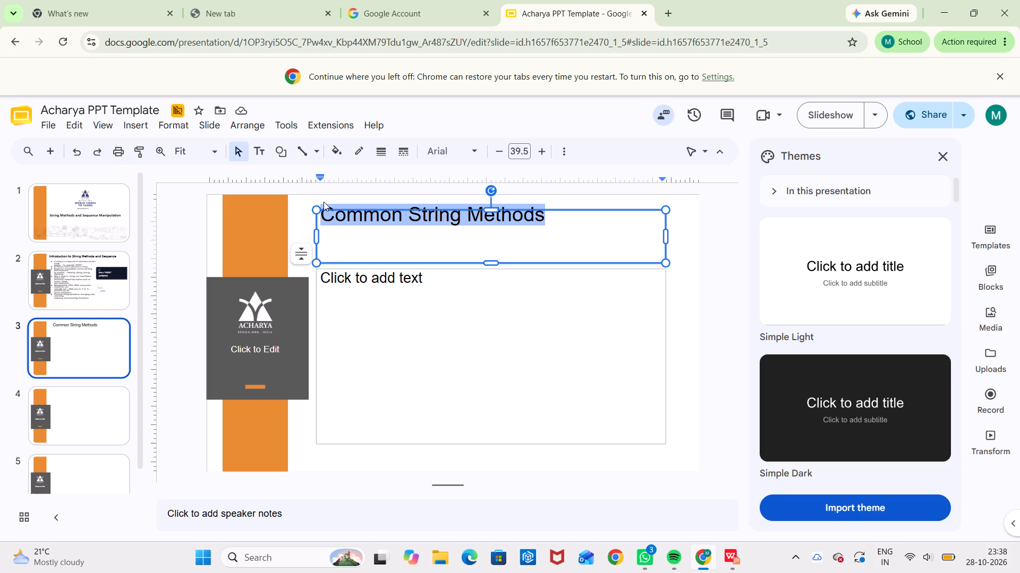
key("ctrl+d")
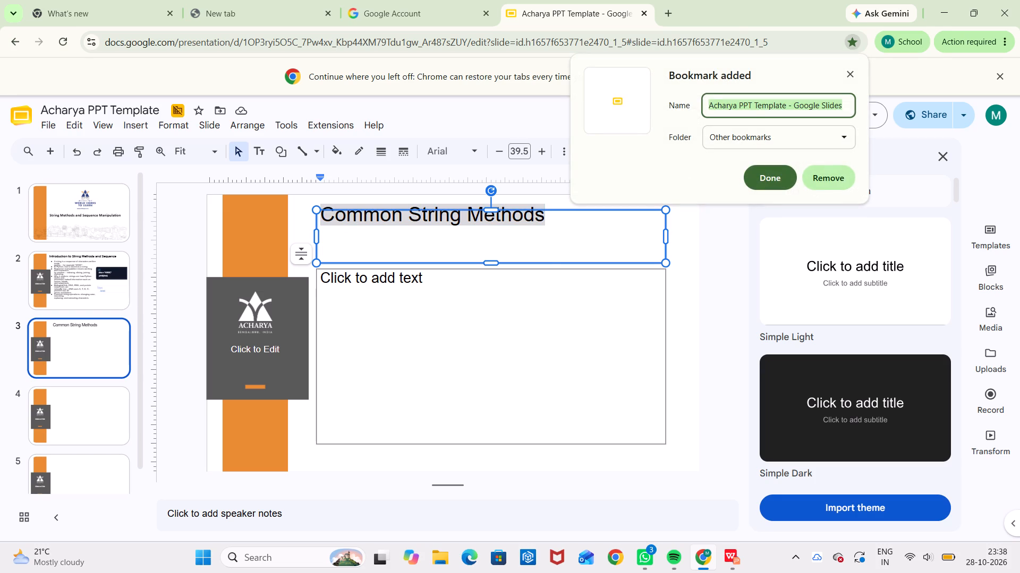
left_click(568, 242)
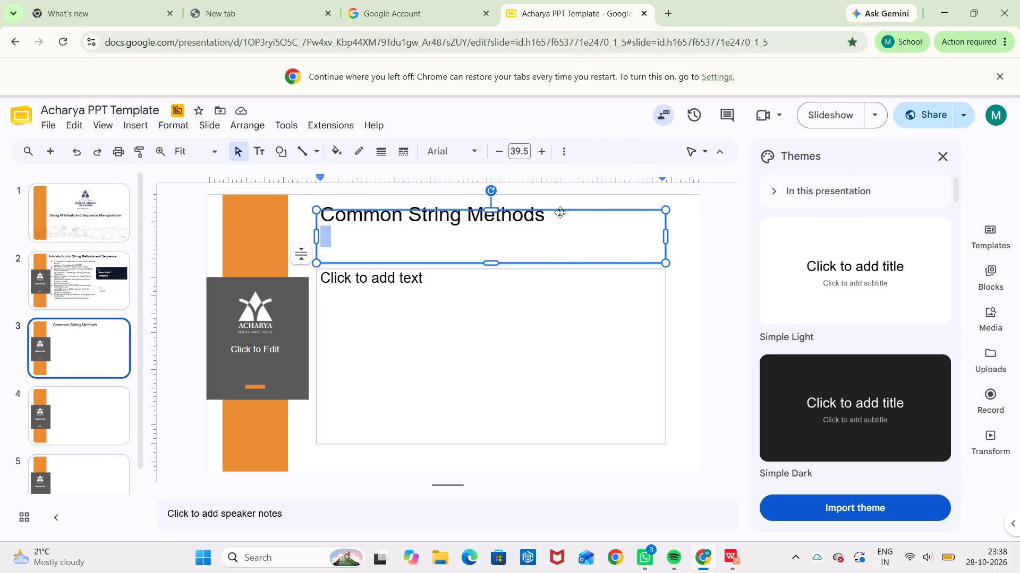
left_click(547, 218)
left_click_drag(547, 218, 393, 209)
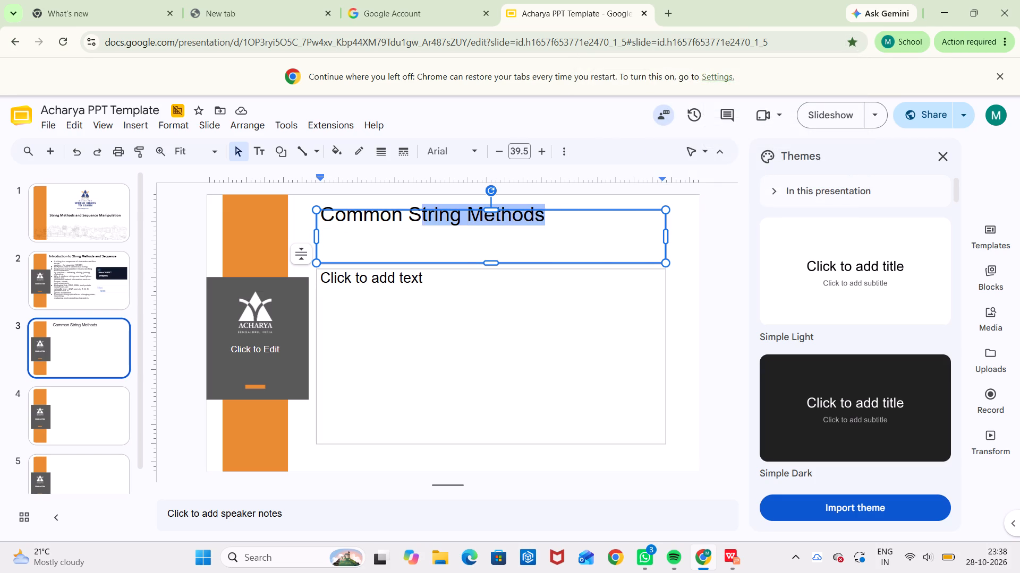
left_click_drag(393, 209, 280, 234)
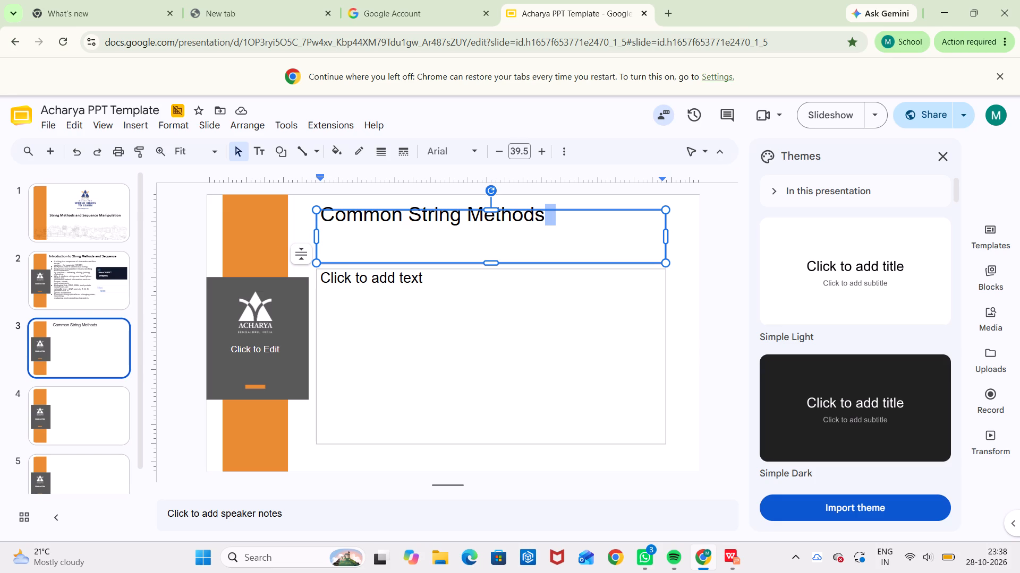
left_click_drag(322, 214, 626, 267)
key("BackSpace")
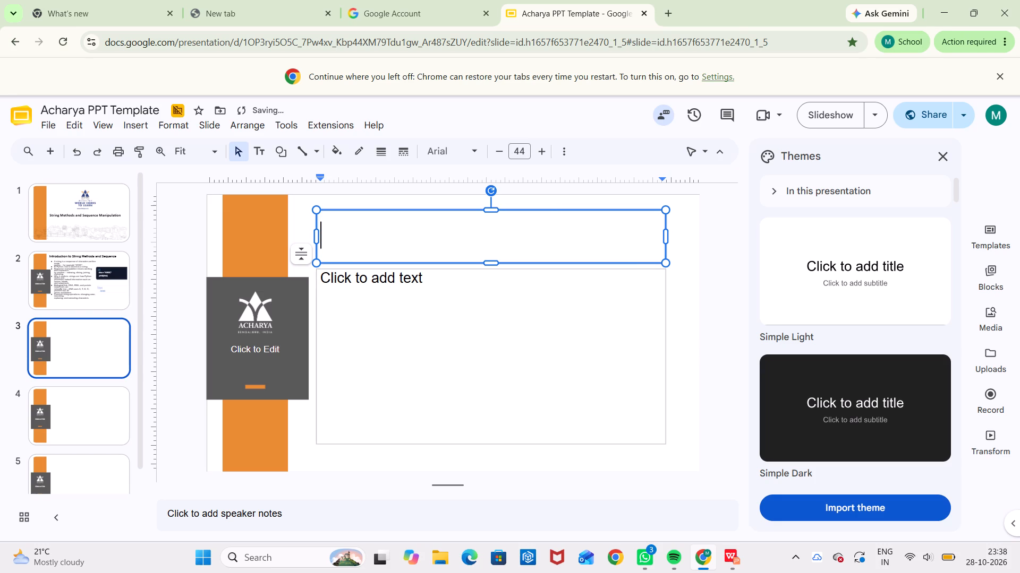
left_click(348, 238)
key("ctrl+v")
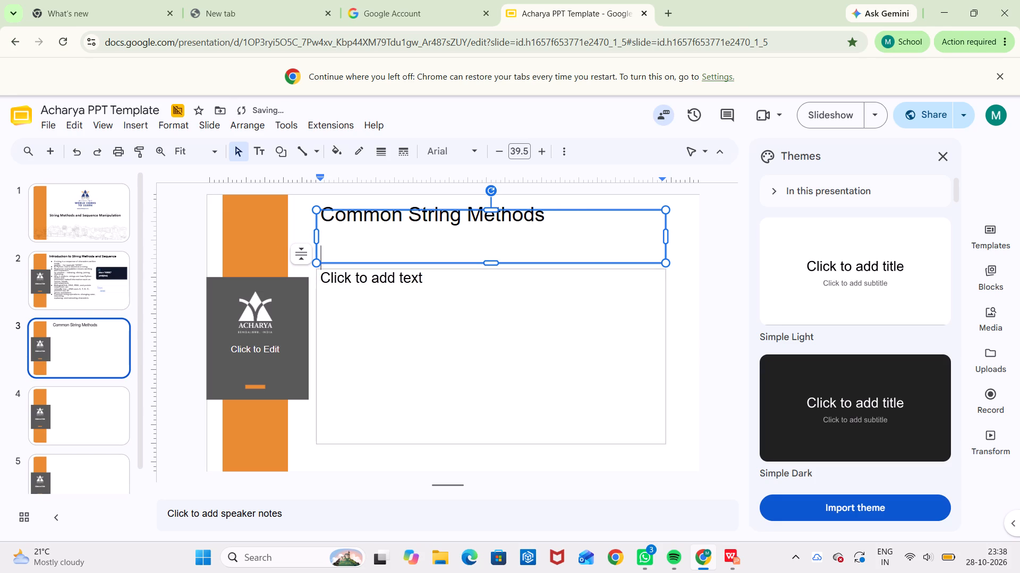
Make the slide 3 title Common String Methods bold.
left_click(544, 215)
left_click_drag(544, 215, 313, 210)
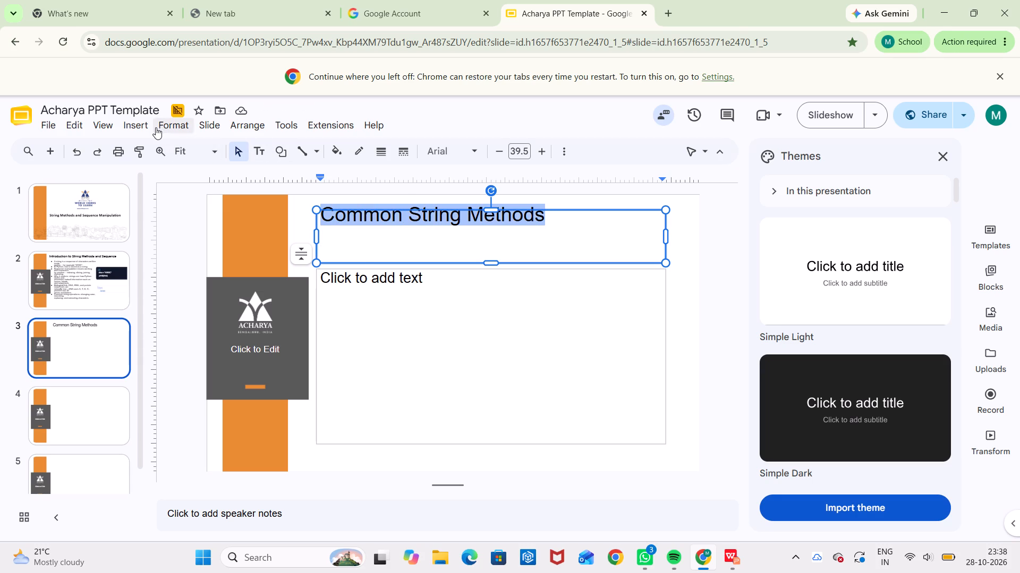
left_click(162, 126)
left_click_drag(202, 152, 412, 155)
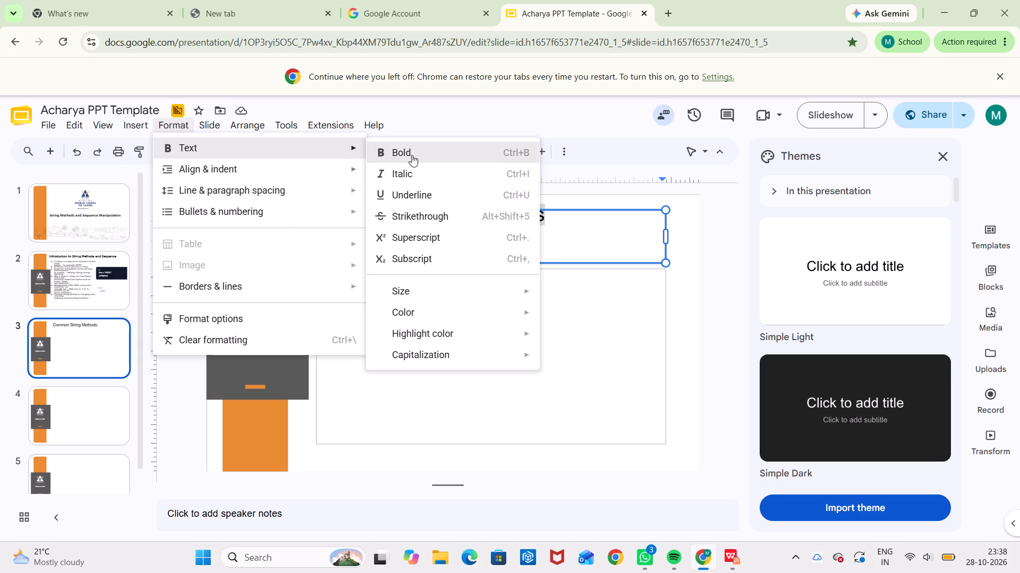
left_click_drag(412, 155, 417, 154)
left_click(417, 154)
left_click(274, 220)
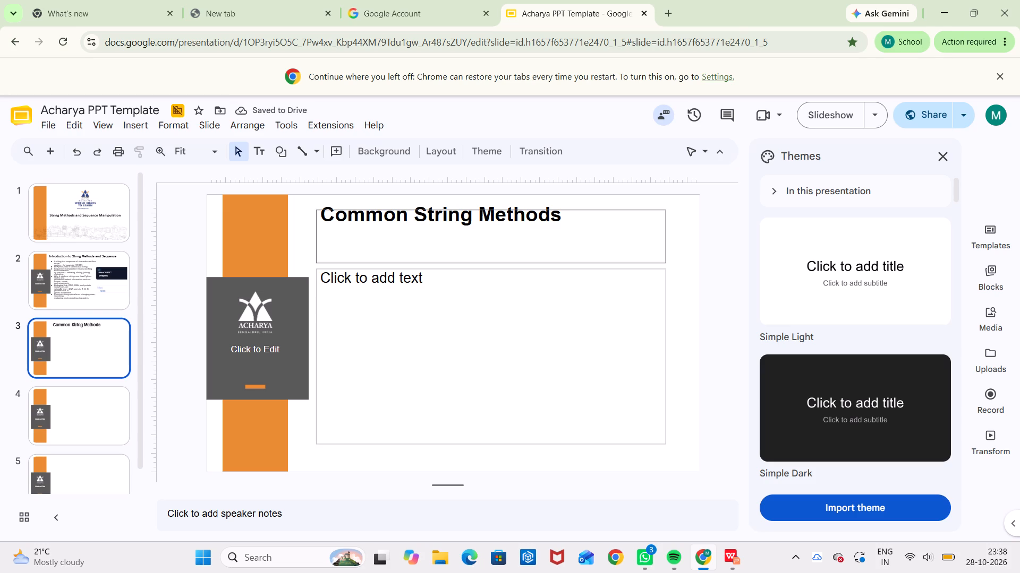
Reduce the height of slide 3's title box from its lower edge and shift the box slightly toward the orange band.
left_click(474, 205)
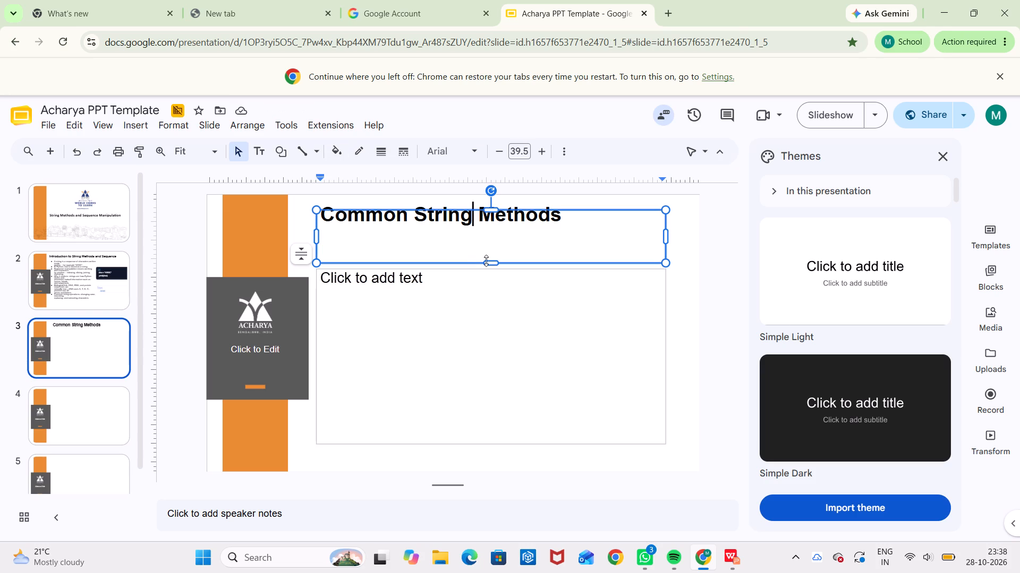
left_click_drag(486, 262, 480, 245)
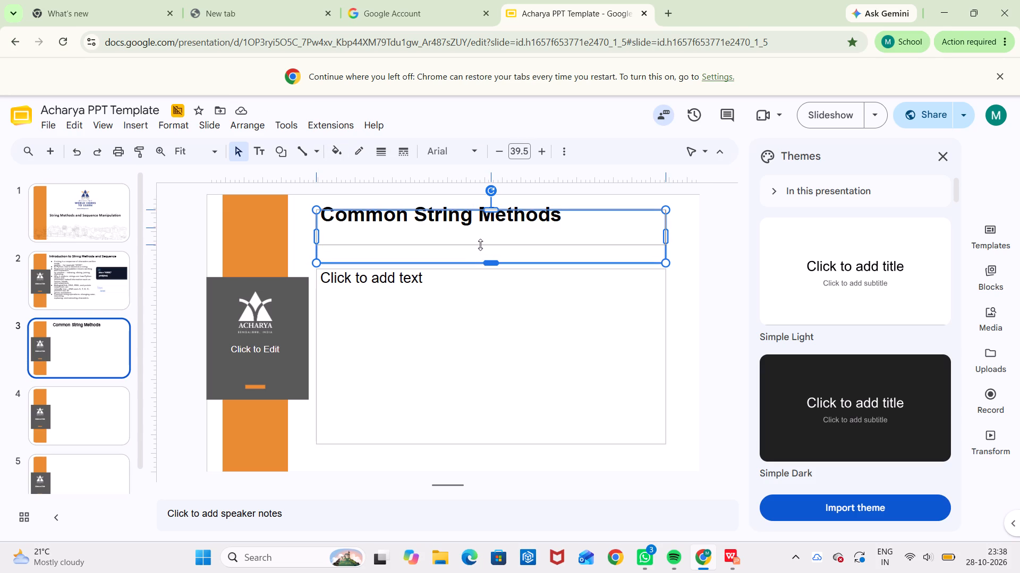
left_click_drag(480, 245, 480, 244)
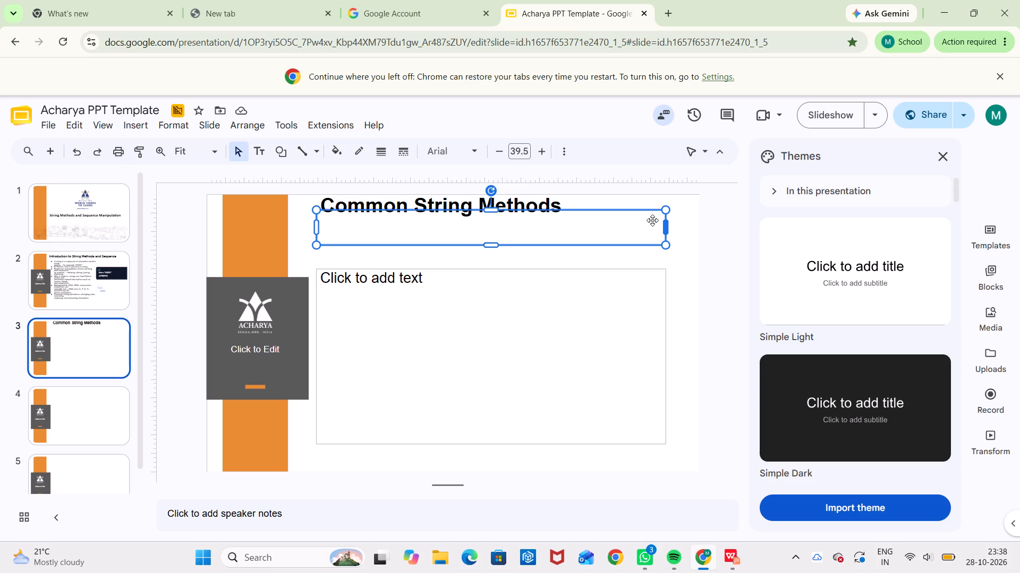
left_click_drag(648, 212, 638, 214)
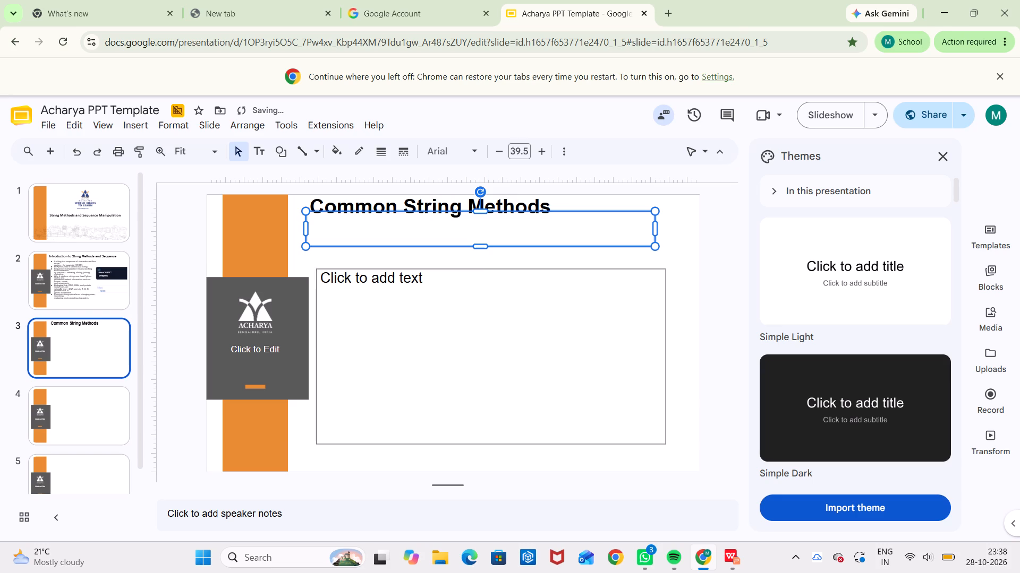
Extend slide 3's body text box upward so it starts just below the title.
left_click(413, 308)
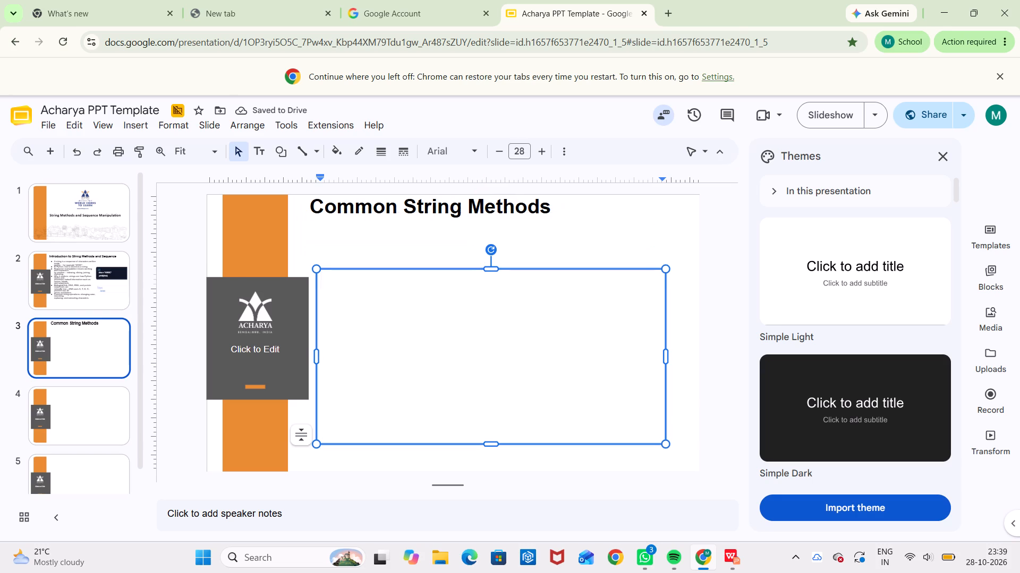
left_click_drag(492, 267, 480, 238)
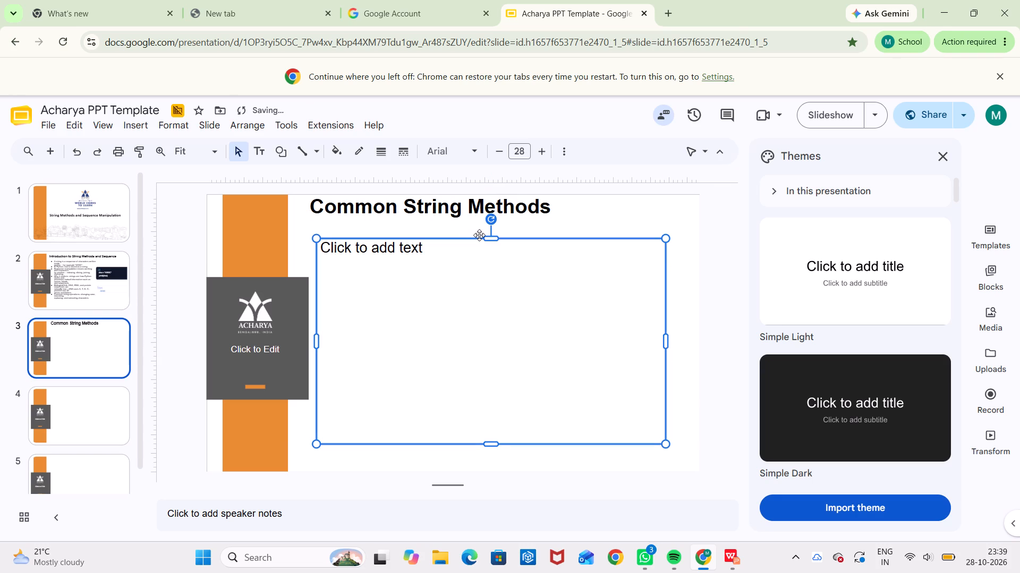
left_click_drag(490, 239, 487, 231)
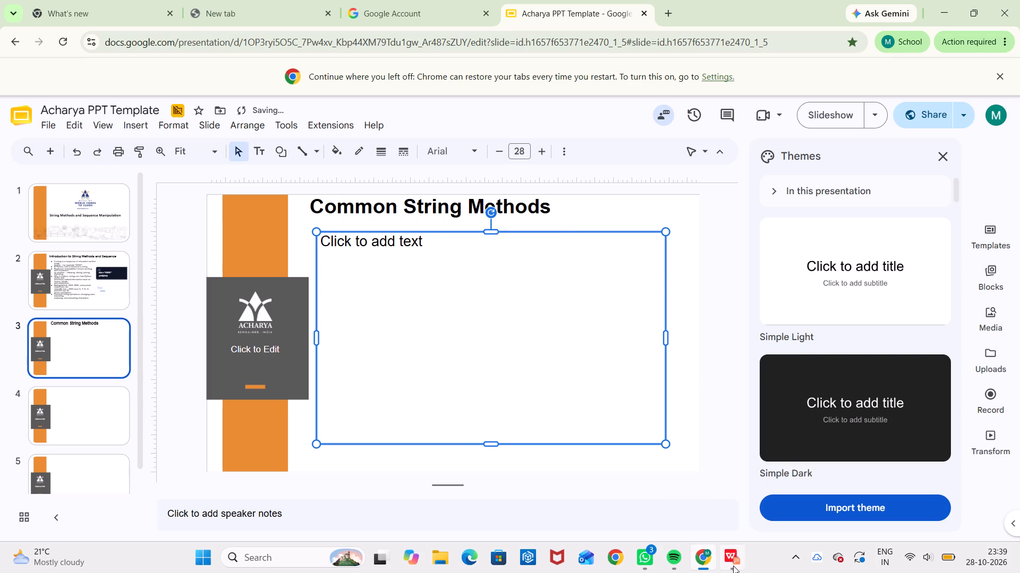
Switch back to the Common String Methods source slide in WPS.
left_click(735, 564)
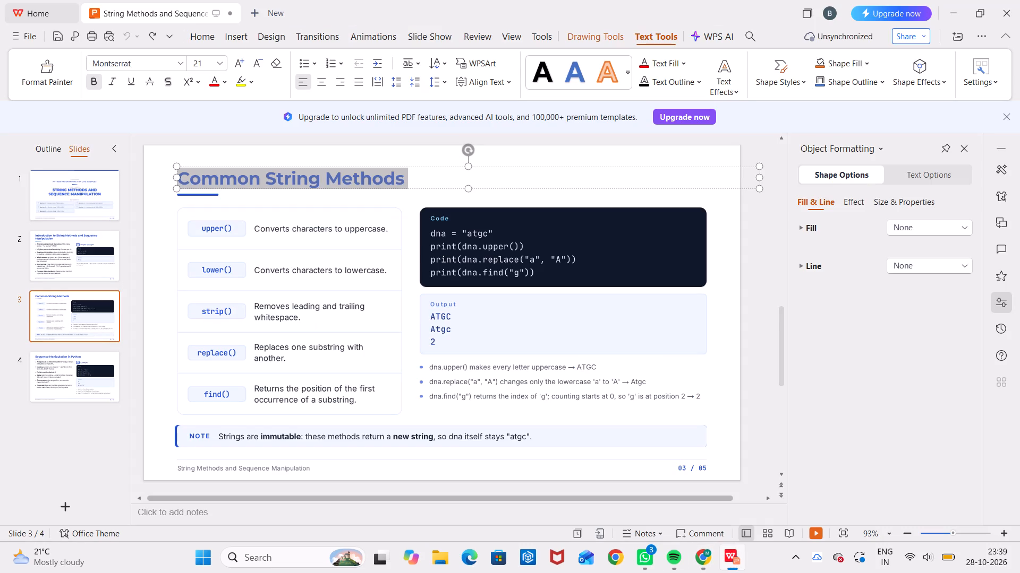